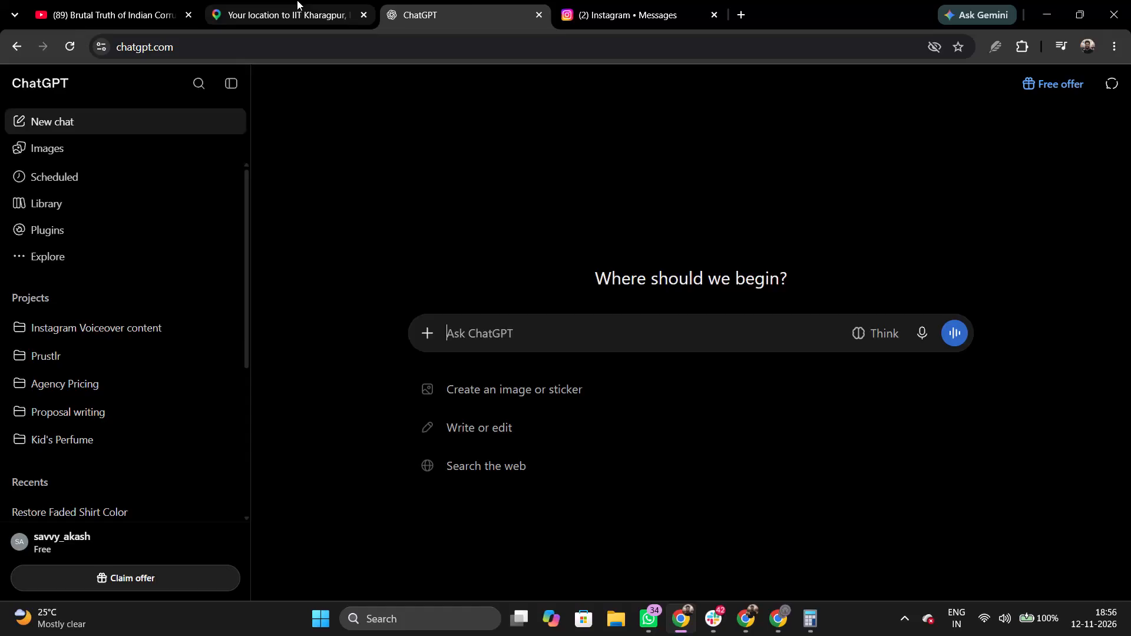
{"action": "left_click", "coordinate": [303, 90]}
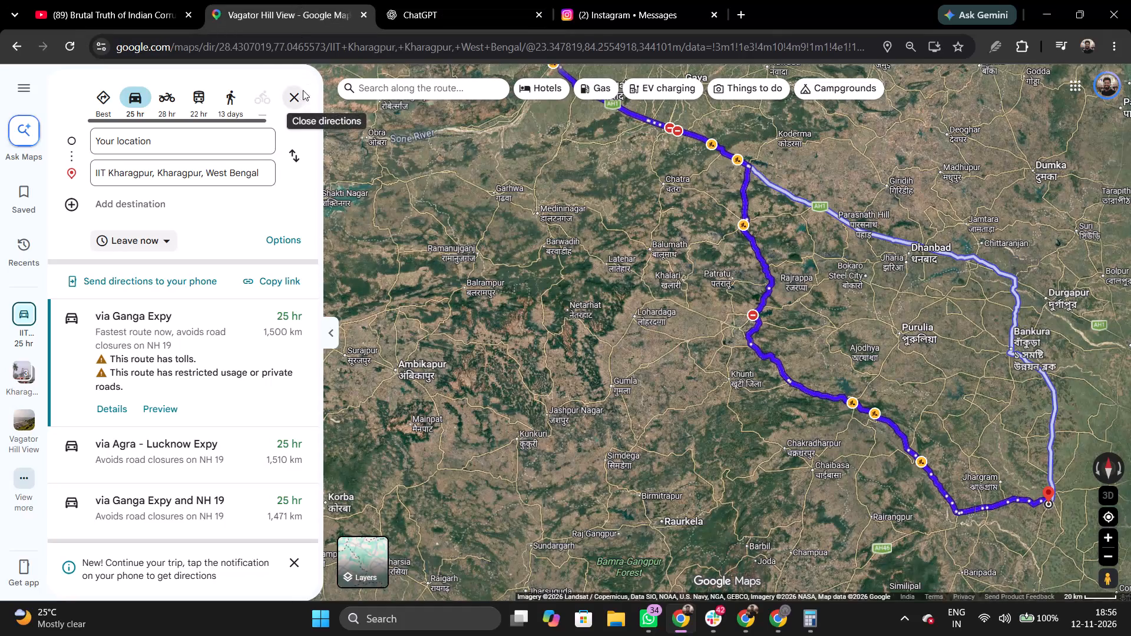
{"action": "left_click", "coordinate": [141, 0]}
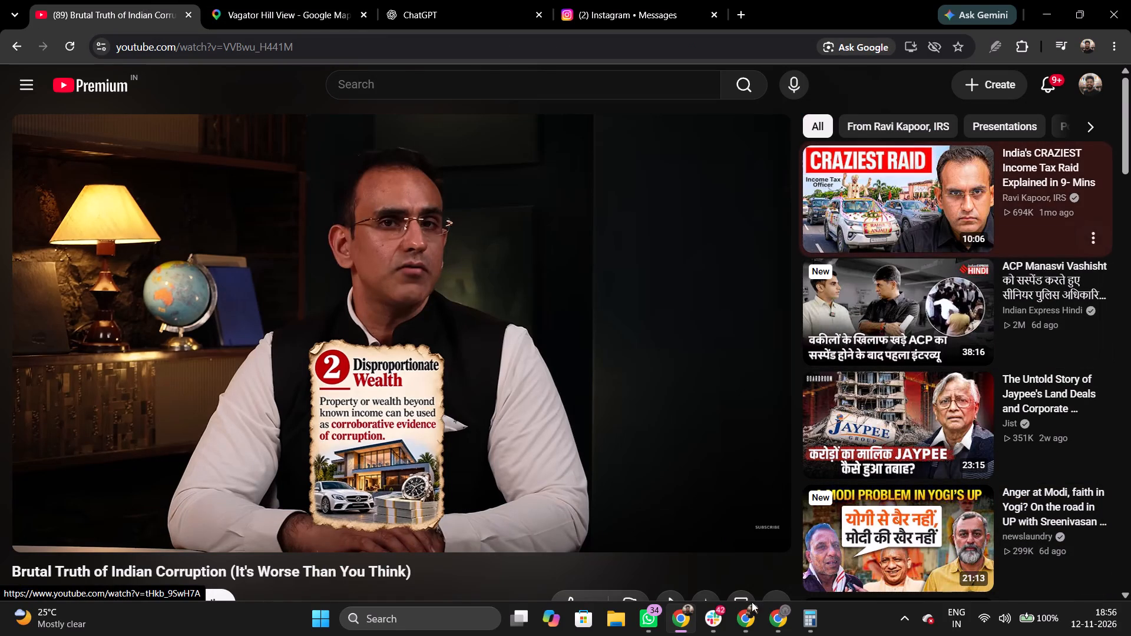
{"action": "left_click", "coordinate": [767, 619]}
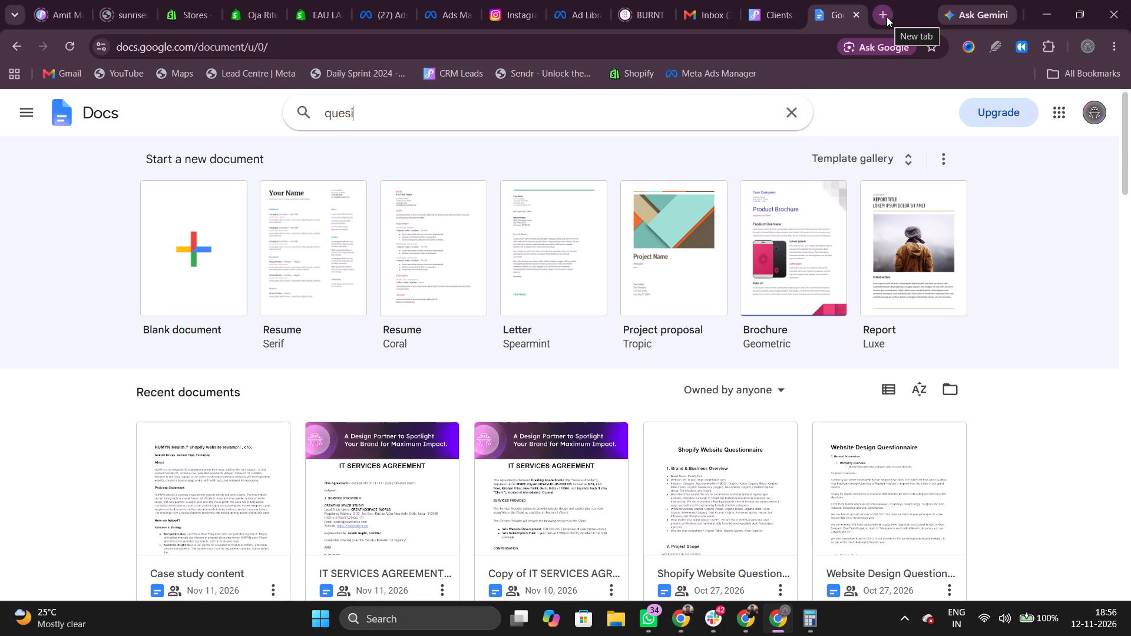
Switch to Google Calendar and open the Gemini notes attached to the 12:00–12:30pm meeting on Thursday 12 November.
{"action": "left_click", "coordinate": [739, 619]}
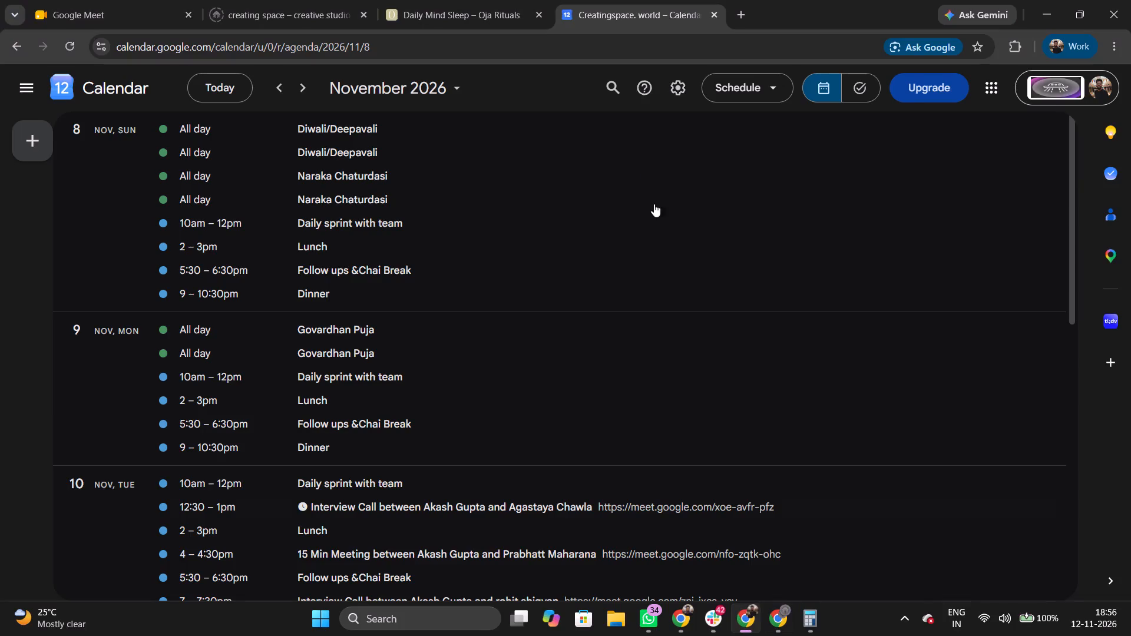
{"action": "scroll", "coordinate": [711, 327], "scroll_direction": "down", "scroll_amount": 9}
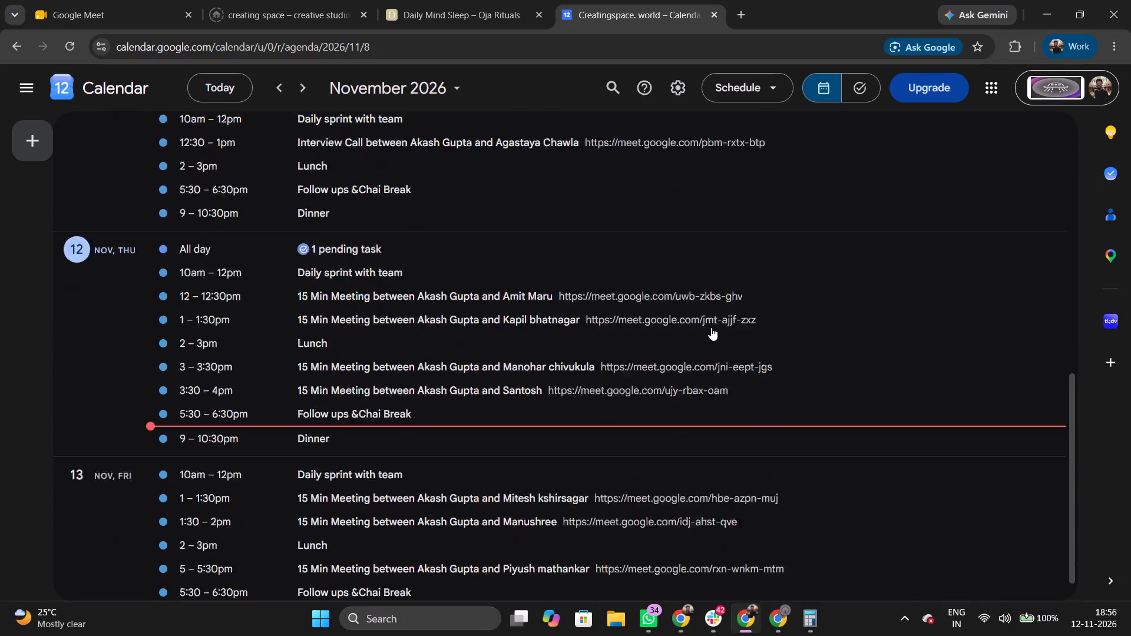
{"action": "scroll", "coordinate": [711, 327], "scroll_direction": "down", "scroll_amount": 4}
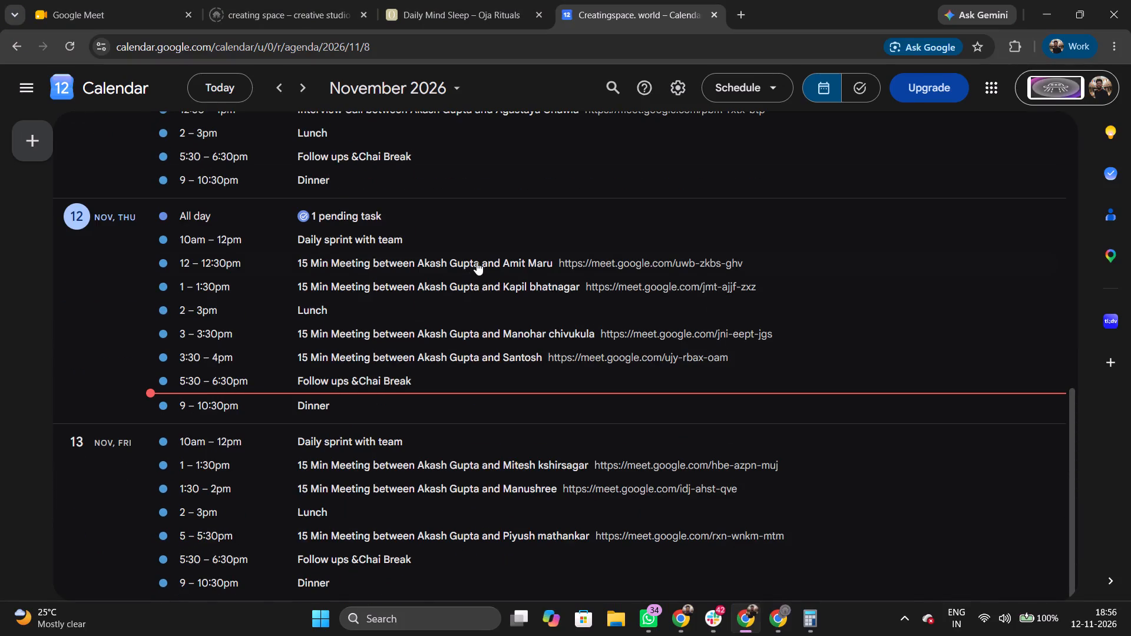
{"action": "left_click", "coordinate": [477, 262]}
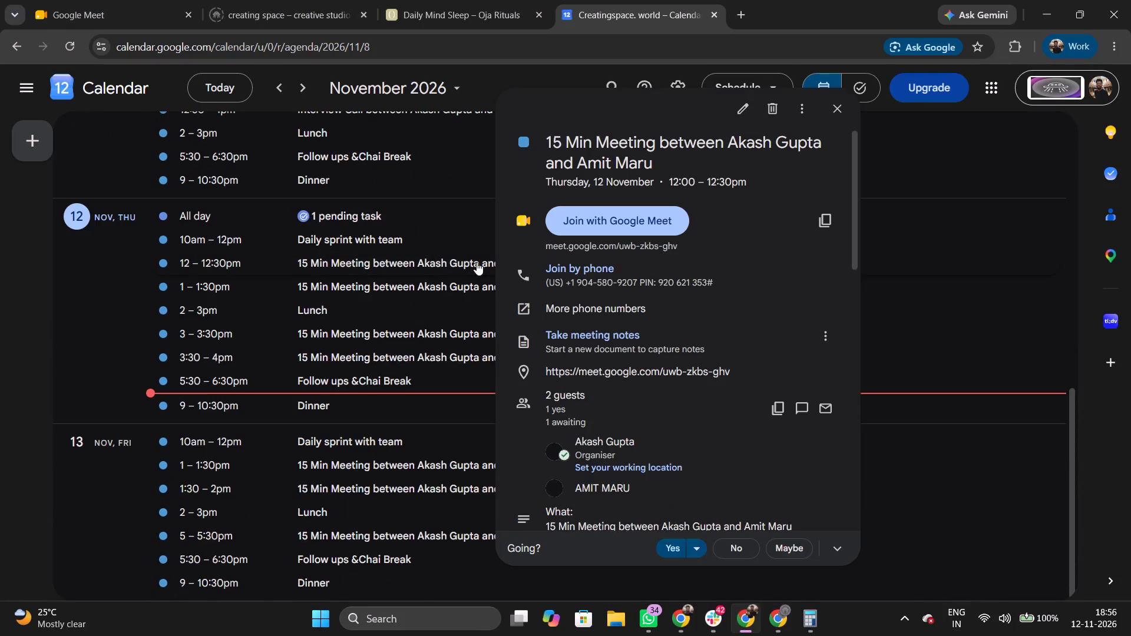
{"action": "scroll", "coordinate": [666, 354], "scroll_direction": "down", "scroll_amount": 7}
{"action": "left_click", "coordinate": [720, 433]}
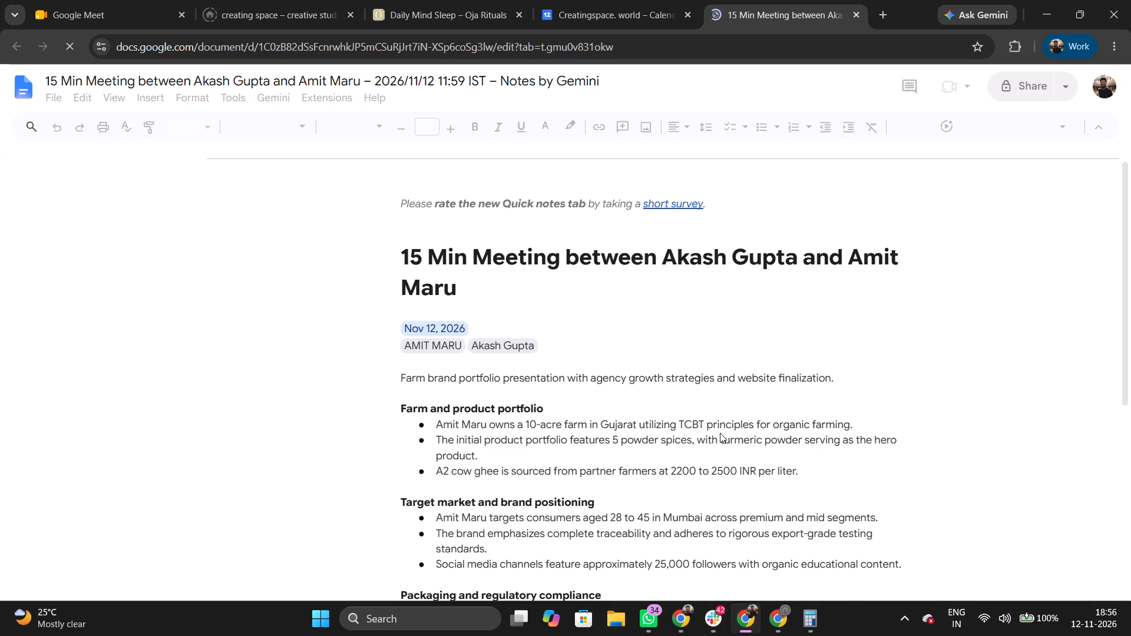
Read the meeting's quick notes from the farm and product portfolio through the agency commercials to the next steps.
{"action": "scroll", "coordinate": [720, 433], "scroll_direction": "down", "scroll_amount": 3}
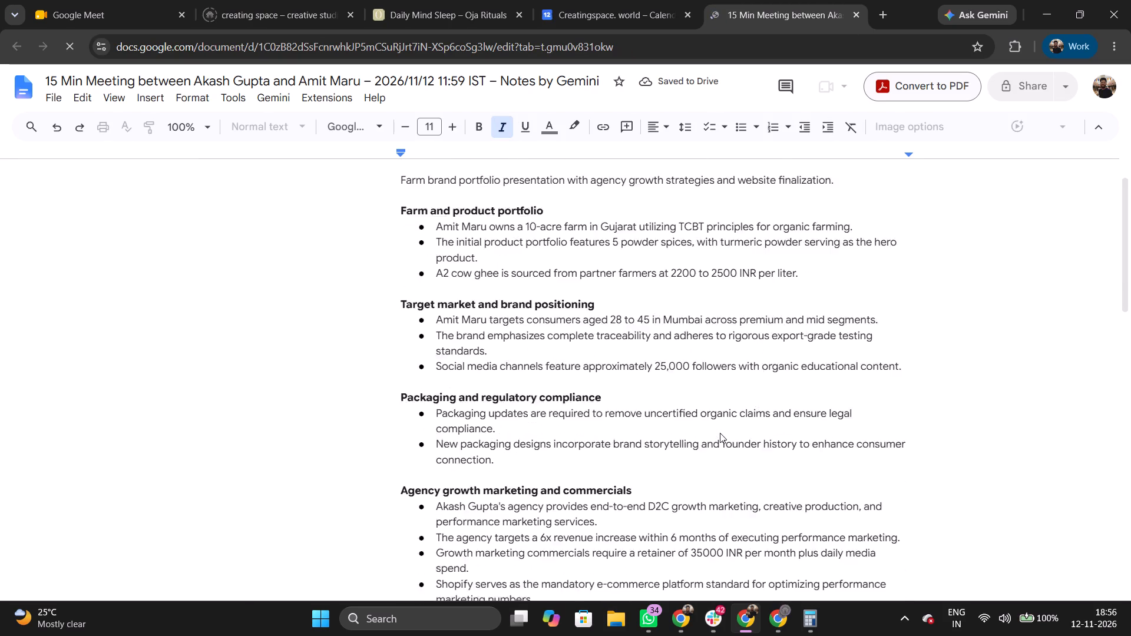
{"action": "scroll", "coordinate": [720, 433], "scroll_direction": "down", "scroll_amount": 3}
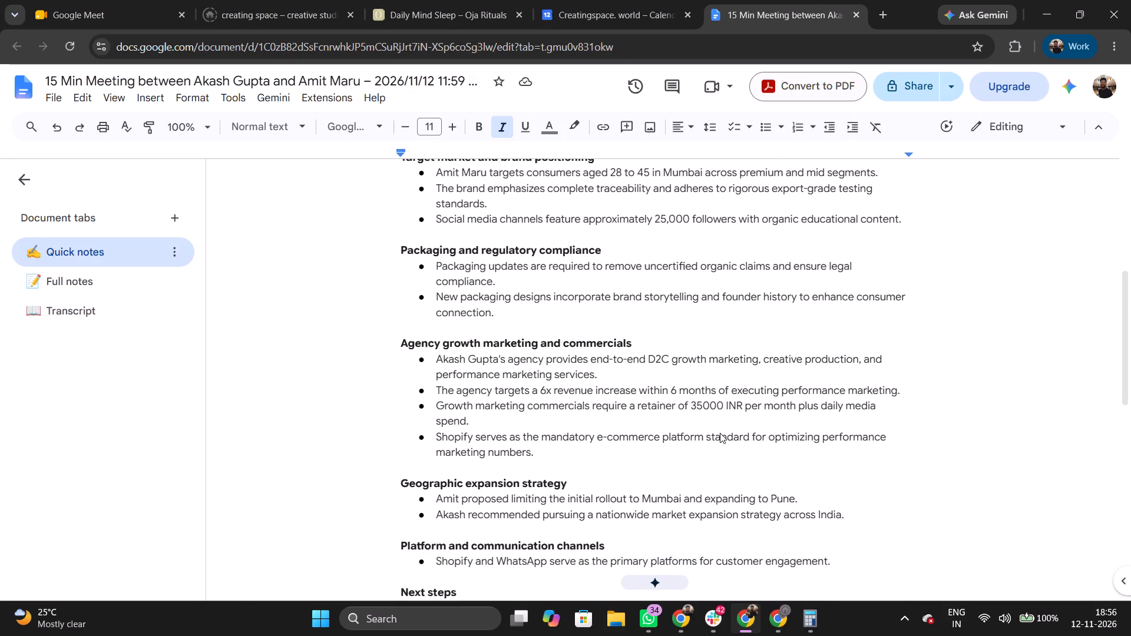
{"action": "scroll", "coordinate": [720, 433], "scroll_direction": "down", "scroll_amount": 3}
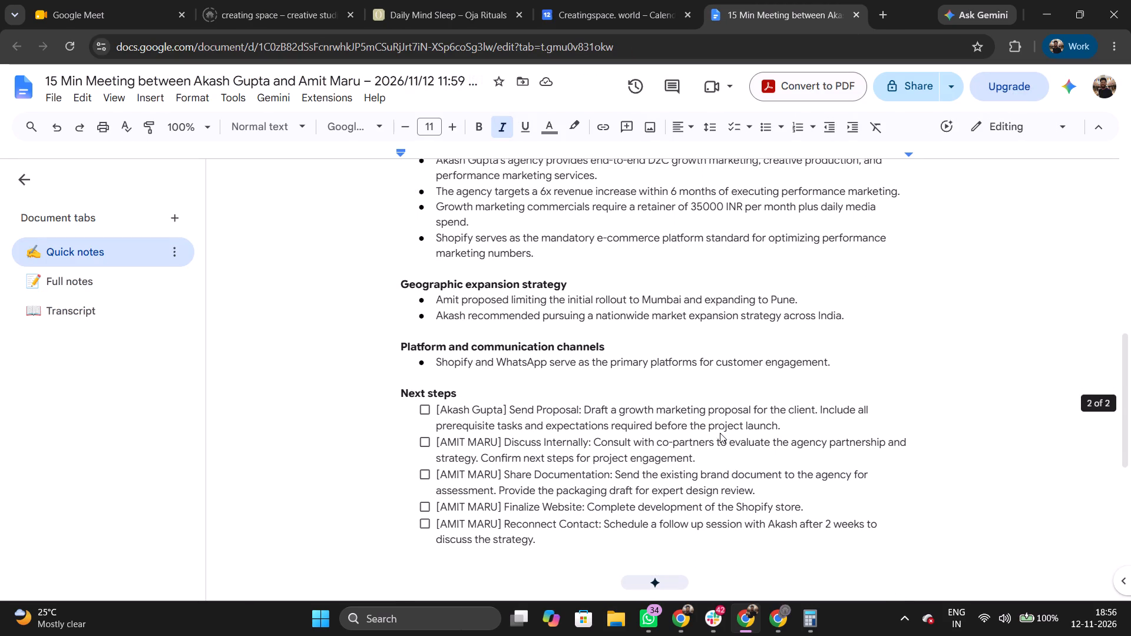
{"action": "scroll", "coordinate": [720, 433], "scroll_direction": "down", "scroll_amount": 1}
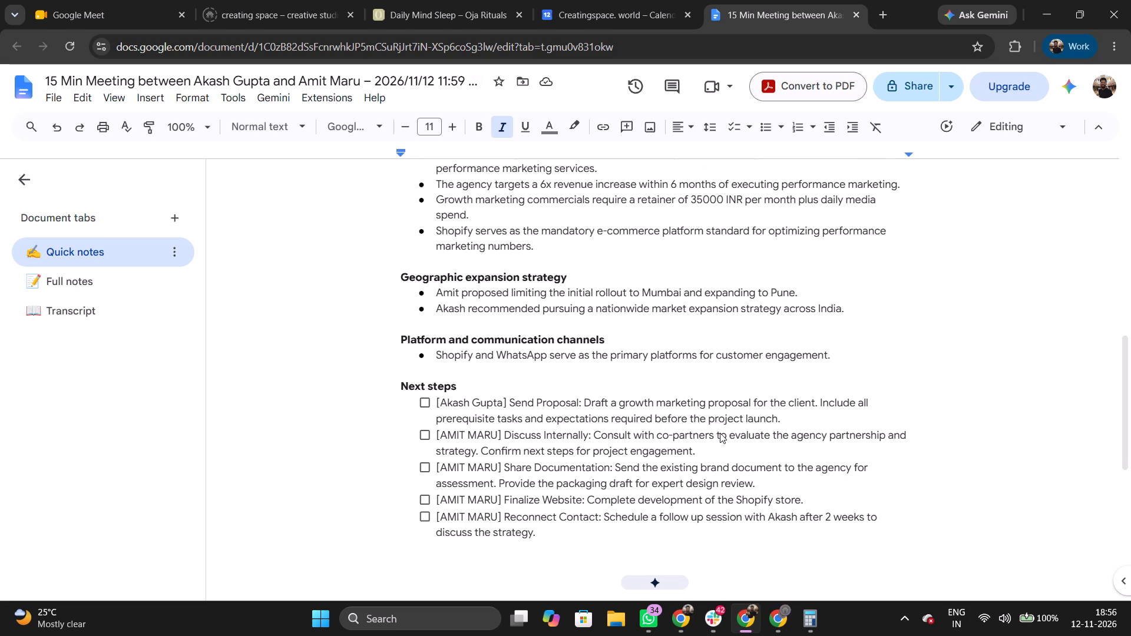
{"action": "scroll", "coordinate": [720, 433], "scroll_direction": "down", "scroll_amount": 3}
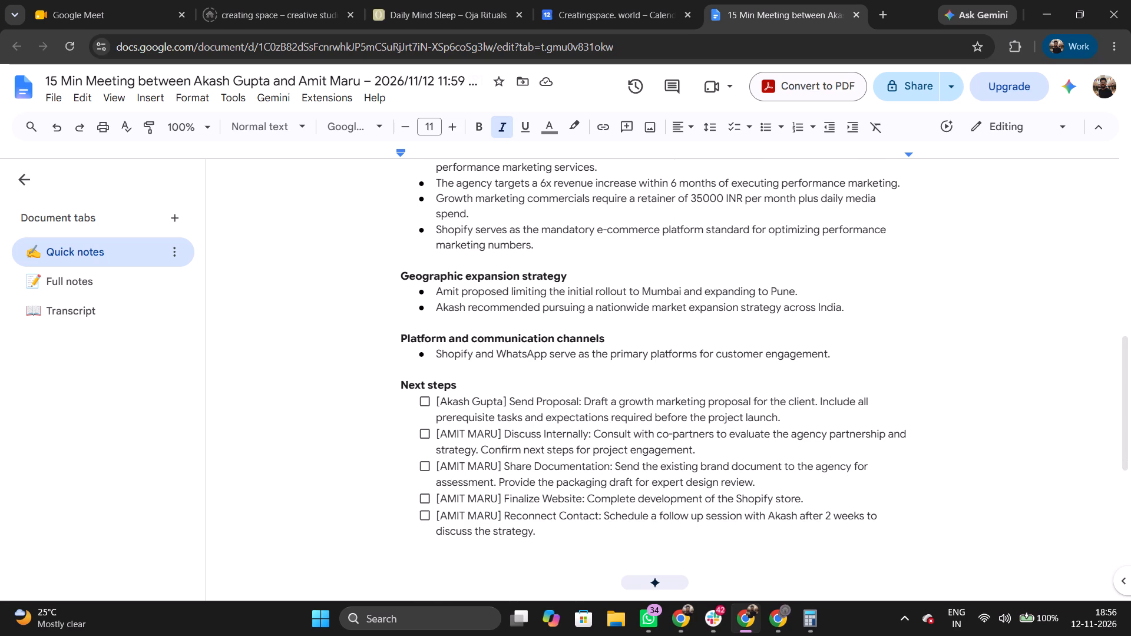
{"action": "scroll", "coordinate": [742, 434], "scroll_direction": "down", "scroll_amount": 2}
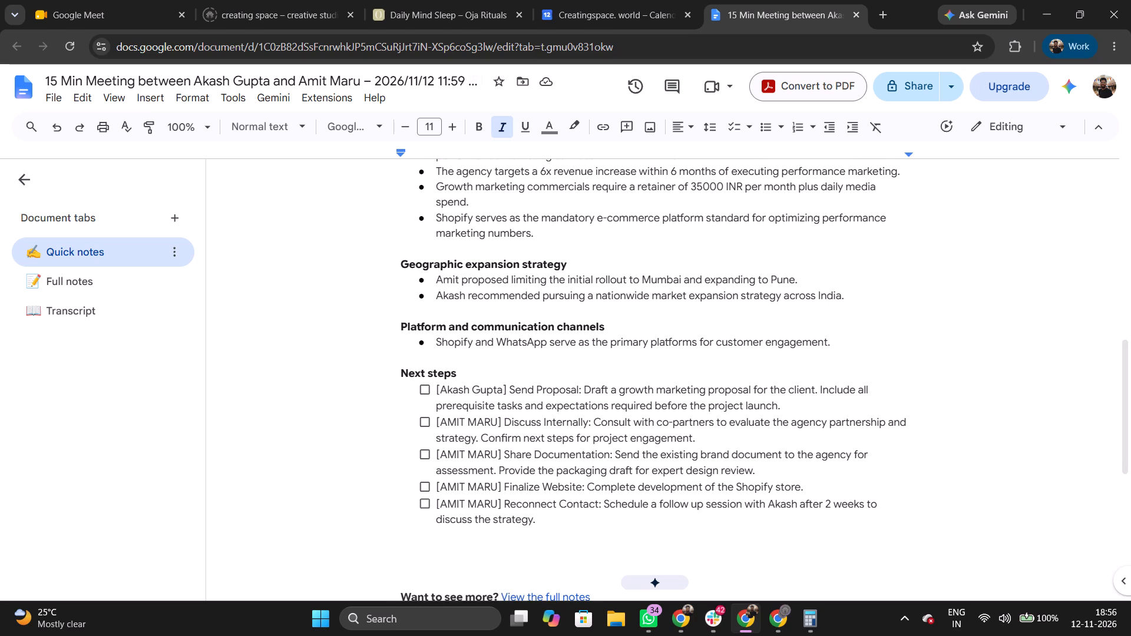
{"action": "scroll", "coordinate": [742, 434], "scroll_direction": "down", "scroll_amount": 1}
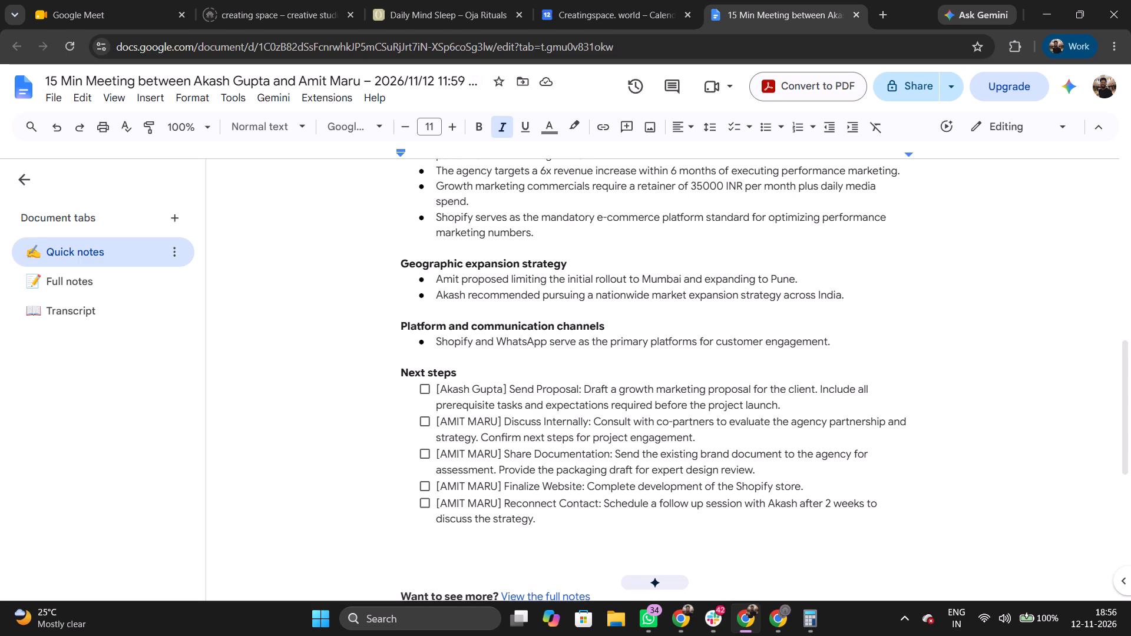
{"action": "scroll", "coordinate": [742, 434], "scroll_direction": "down", "scroll_amount": 1}
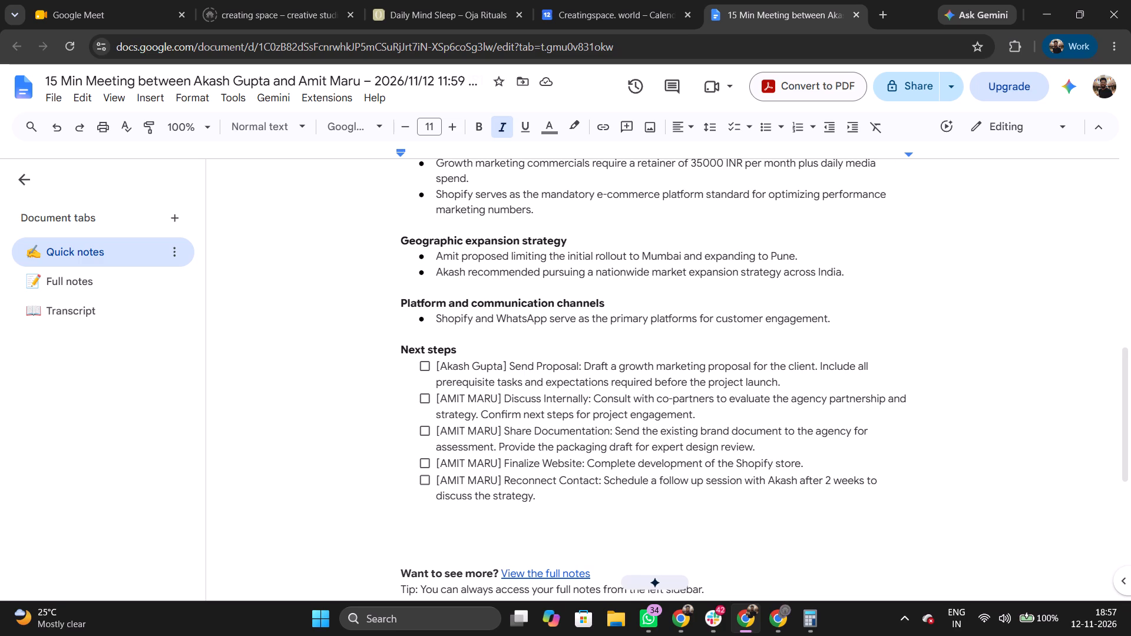
Review the quick notes again, from the next steps back to the meeting title and the farm and product portfolio.
{"action": "scroll", "coordinate": [741, 451], "scroll_direction": "up", "scroll_amount": 1}
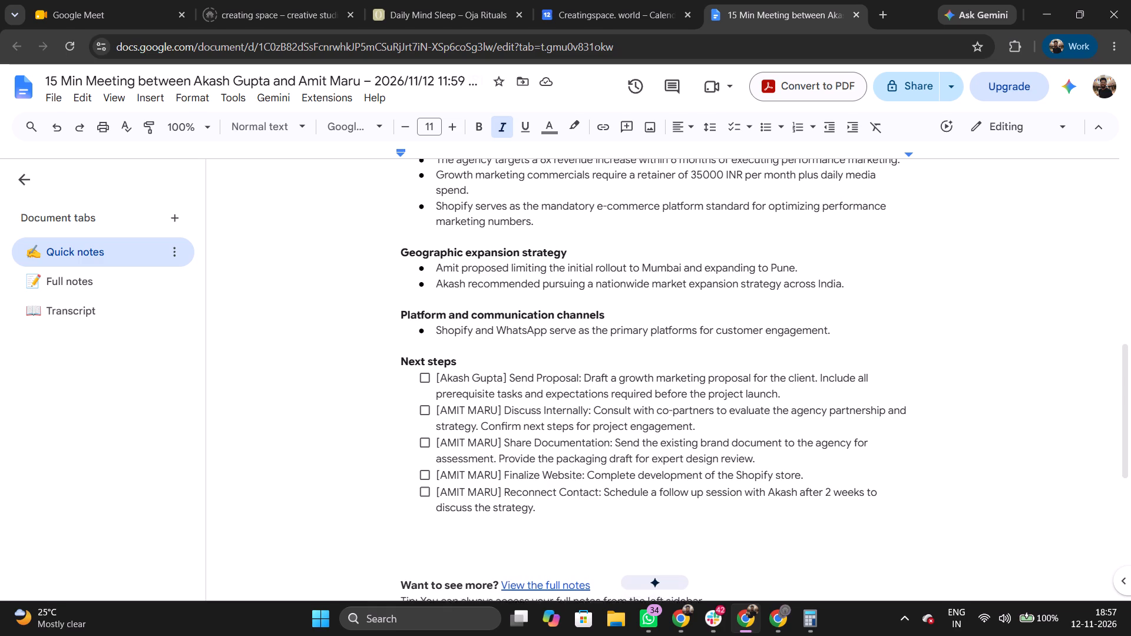
{"action": "scroll", "coordinate": [741, 453], "scroll_direction": "up", "scroll_amount": 1}
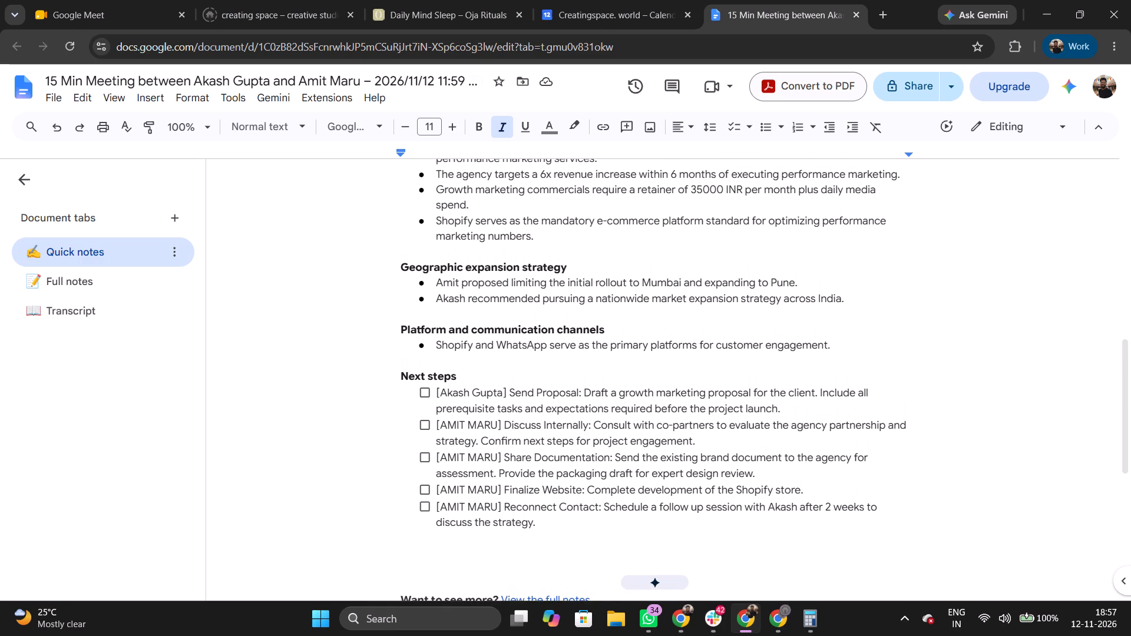
{"action": "scroll", "coordinate": [741, 453], "scroll_direction": "up", "scroll_amount": 2}
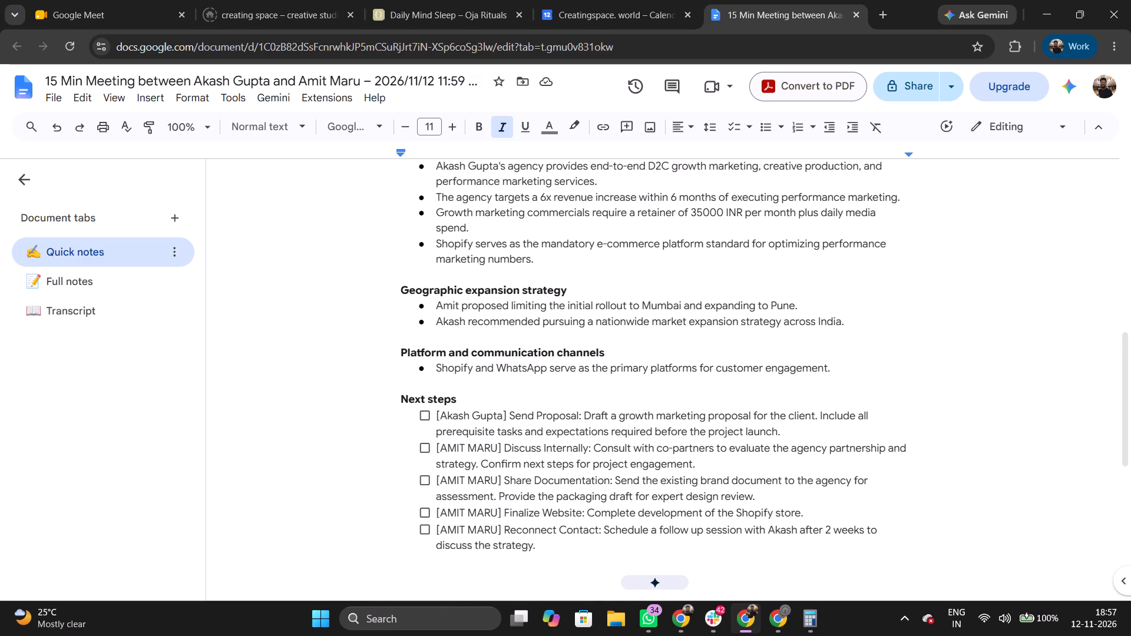
{"action": "scroll", "coordinate": [741, 453], "scroll_direction": "up", "scroll_amount": 6}
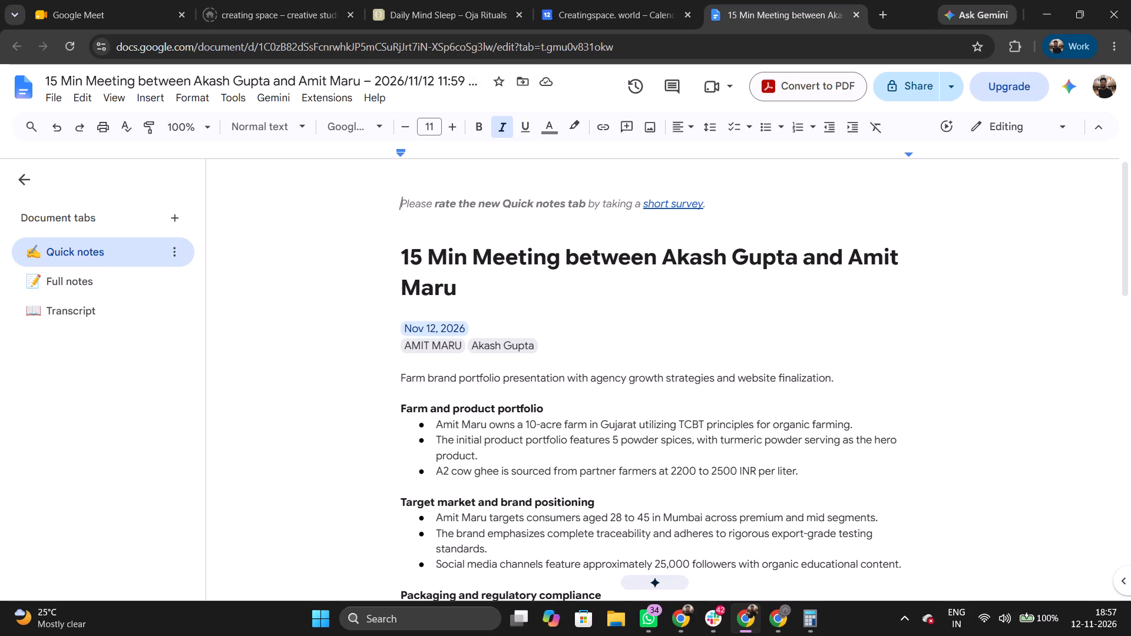
{"action": "scroll", "coordinate": [713, 422], "scroll_direction": "down", "scroll_amount": 1}
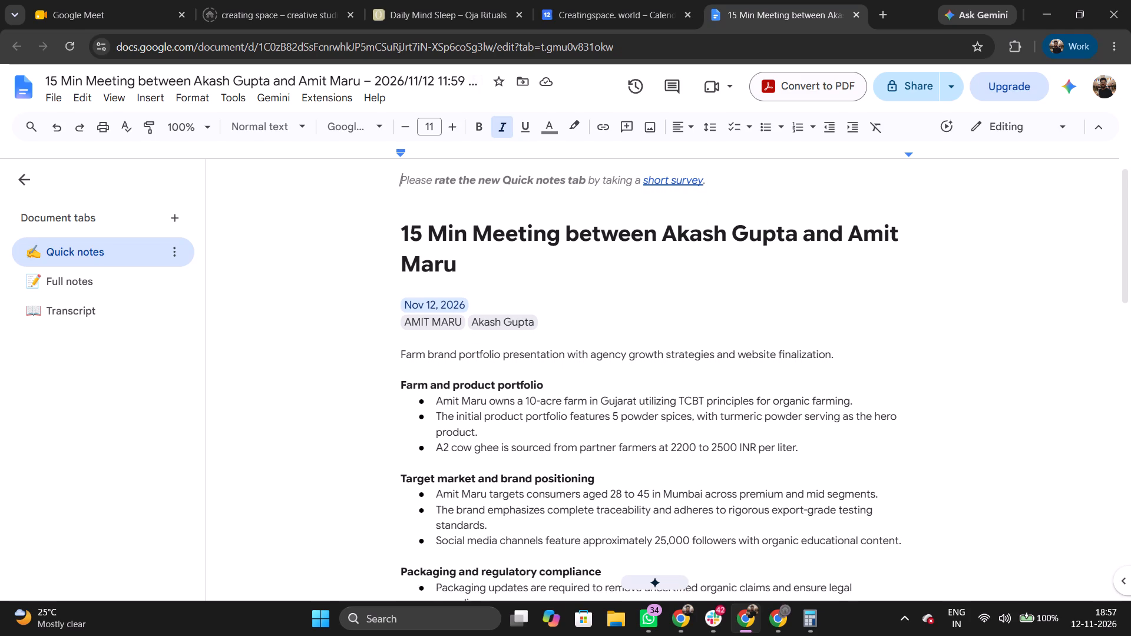
Skim the meeting's quick notes once more, from the farm and product portfolio section onward.
{"action": "scroll", "coordinate": [713, 422], "scroll_direction": "down", "scroll_amount": 1}
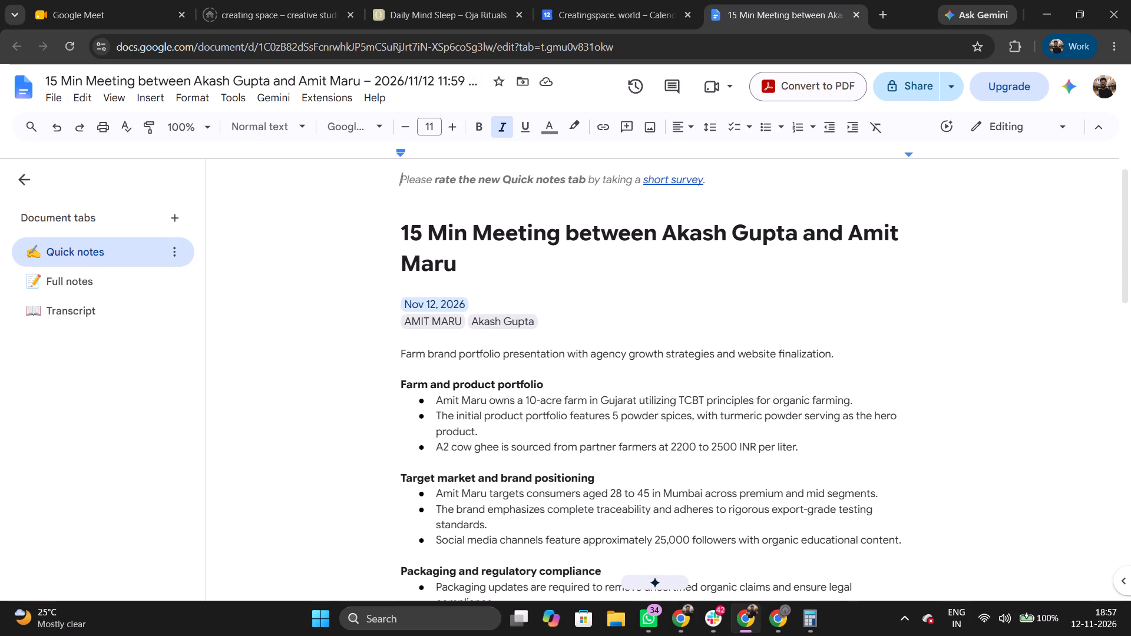
{"action": "scroll", "coordinate": [713, 422], "scroll_direction": "down", "scroll_amount": 4}
Open a new browser tab alongside the meeting notes.
{"action": "left_click", "coordinate": [887, 5]}
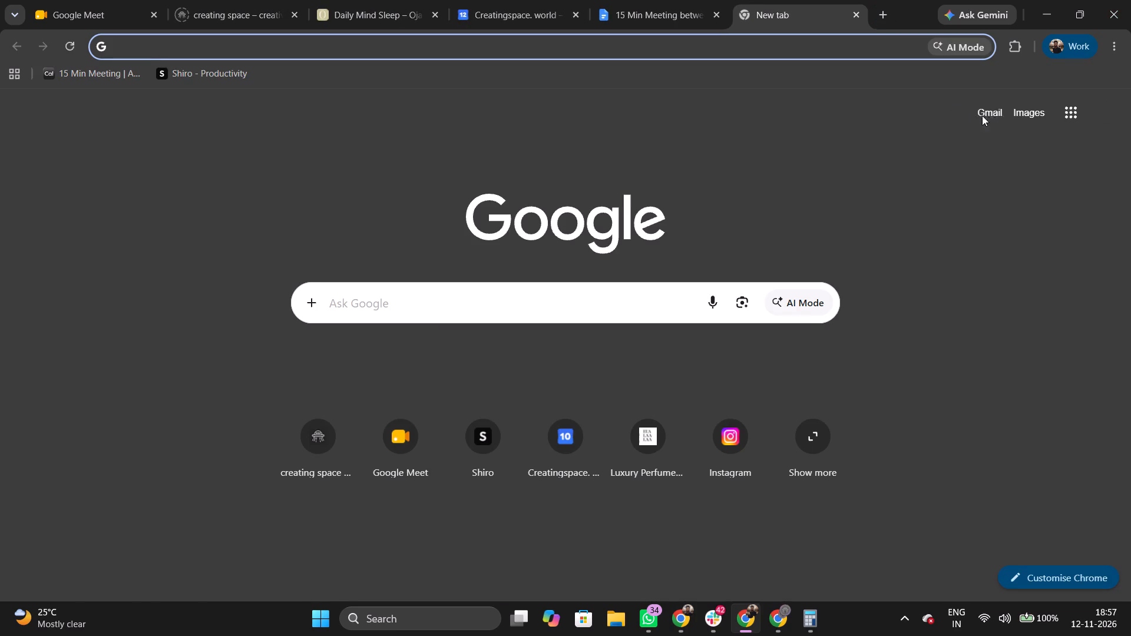
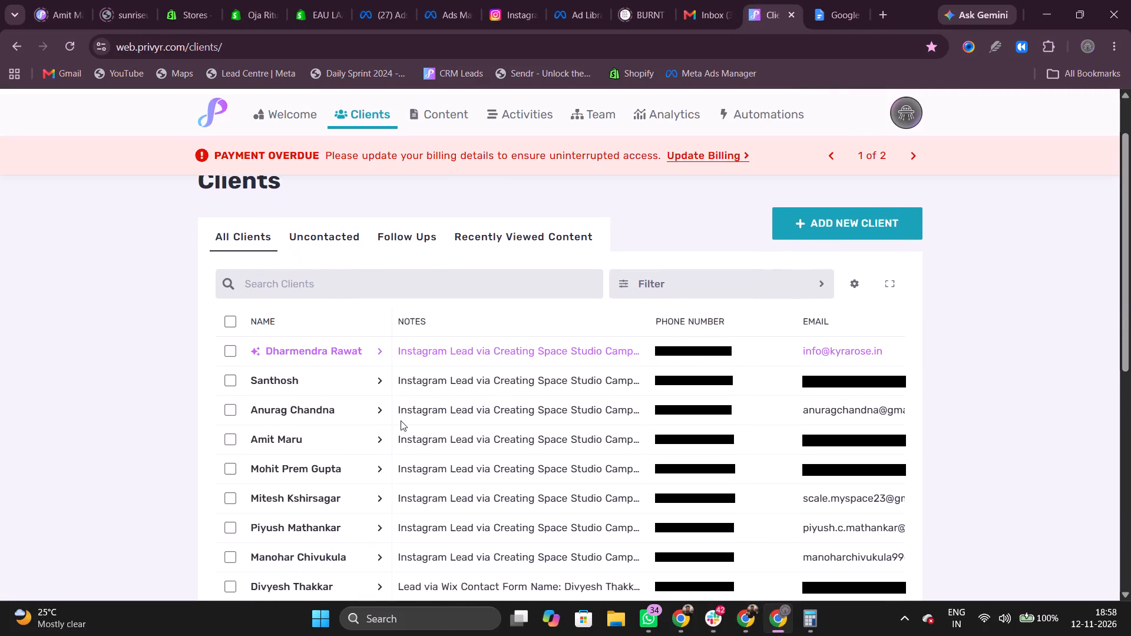
{"action": "scroll", "coordinate": [401, 420], "scroll_direction": "down", "scroll_amount": 1}
{"action": "left_click", "coordinate": [366, 419]}
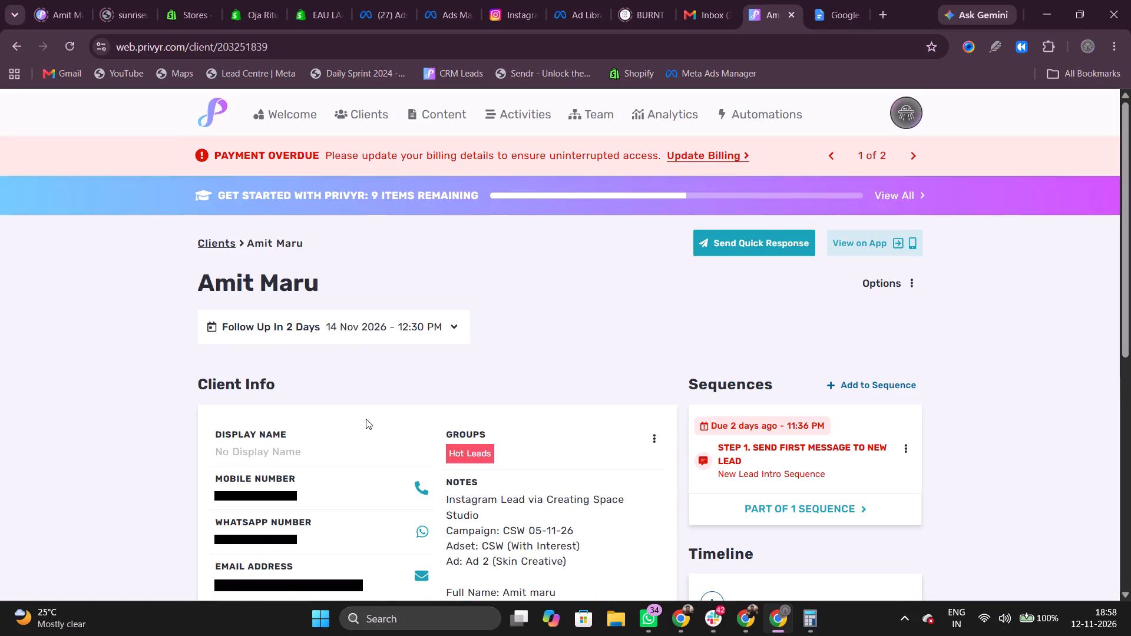
{"action": "scroll", "coordinate": [524, 400], "scroll_direction": "down", "scroll_amount": 3}
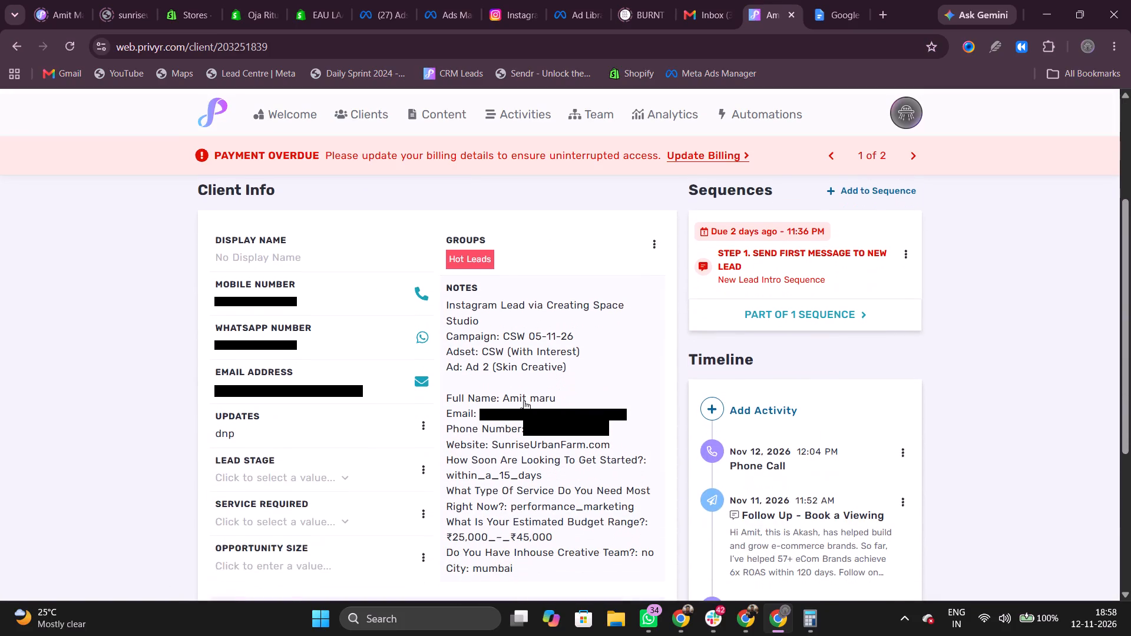
Review the lead's contact details, campaign notes with budget and service answers, and activity timeline in the Privyr client record.
{"action": "scroll", "coordinate": [524, 400], "scroll_direction": "down", "scroll_amount": 2}
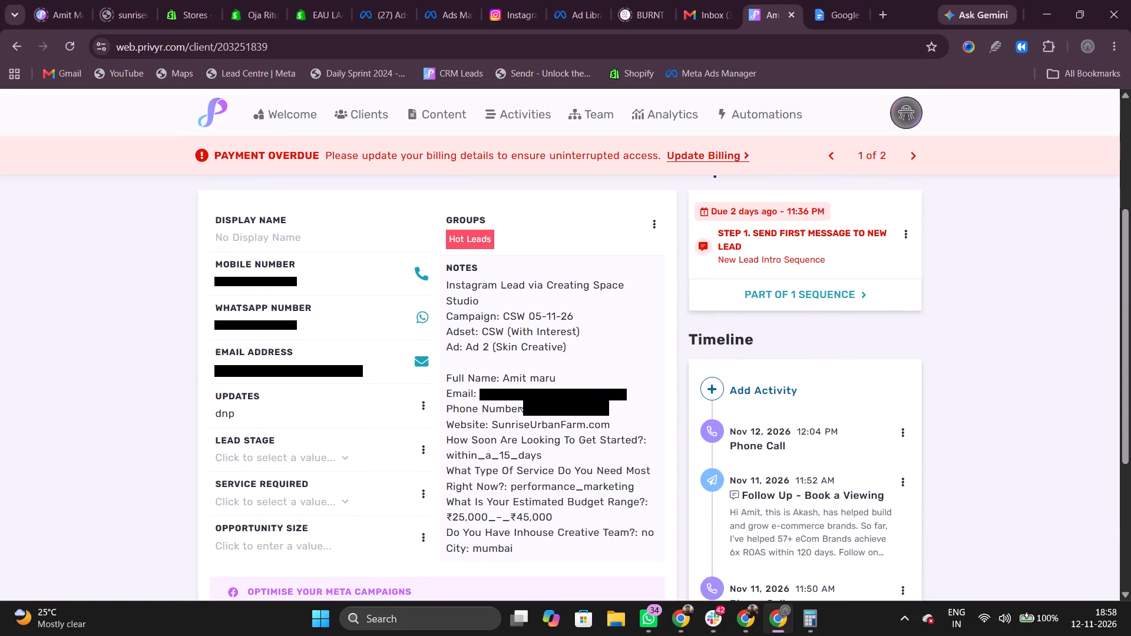
{"action": "scroll", "coordinate": [524, 400], "scroll_direction": "down", "scroll_amount": 3}
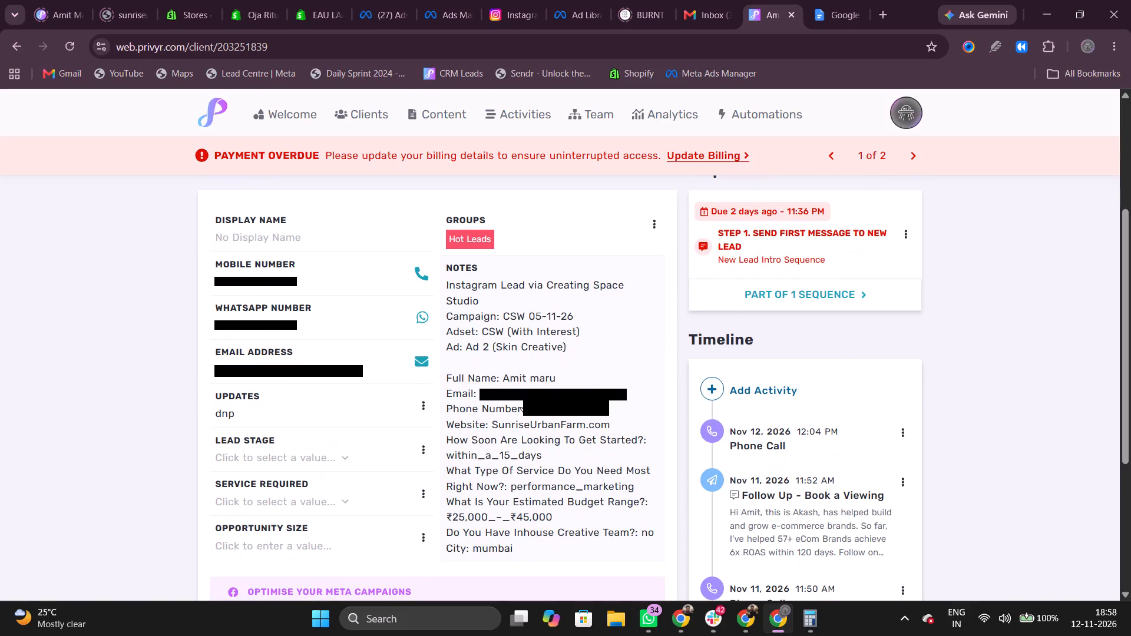
{"action": "scroll", "coordinate": [524, 400], "scroll_direction": "down", "scroll_amount": 2}
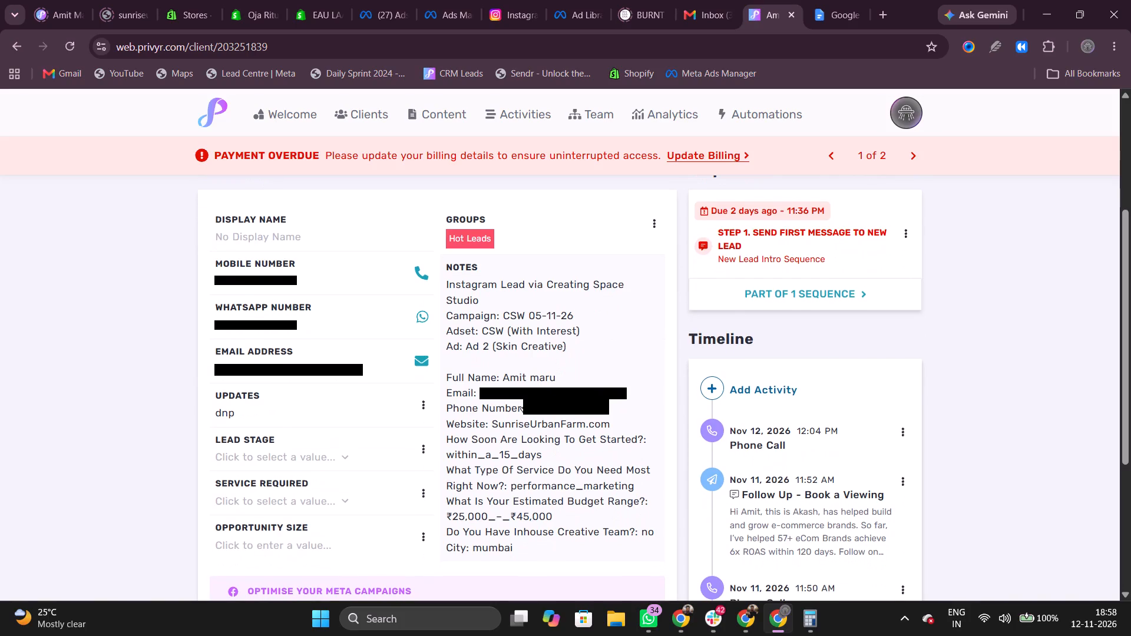
{"action": "scroll", "coordinate": [524, 400], "scroll_direction": "down", "scroll_amount": 1}
Select the lead's full email address in the Client Info section.
{"action": "triple_click", "coordinate": [300, 370]}
{"action": "left_click", "coordinate": [300, 370]}
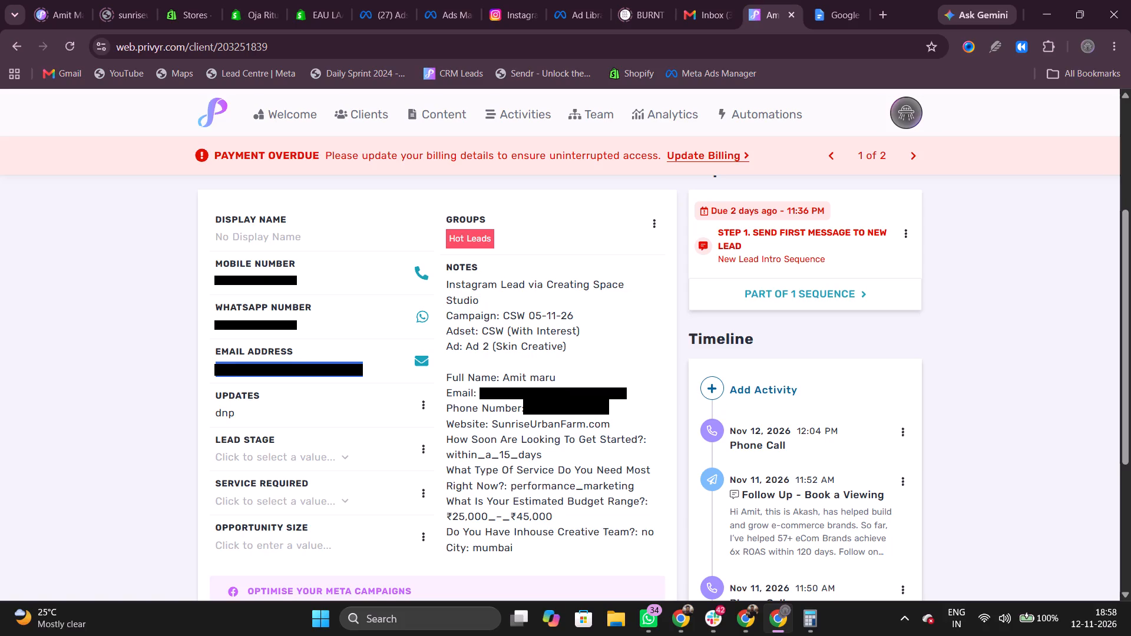
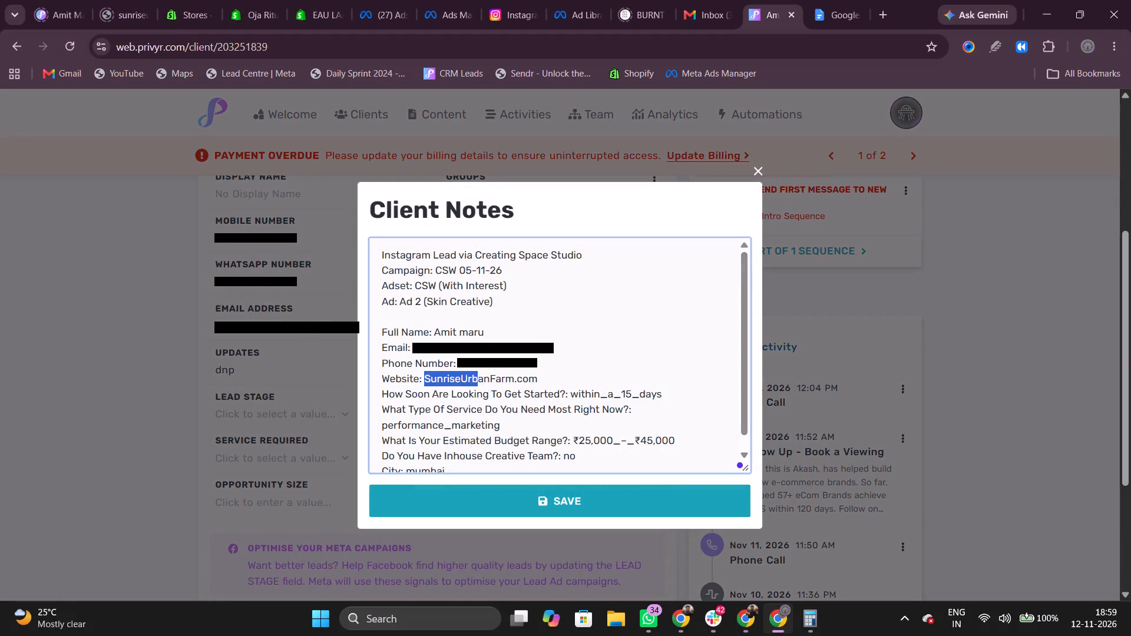
Select the text SunriseUrbanFarm, without the .com ending, in the Website line of the client notes.
{"action": "left_click_drag", "start_coordinate": [477, 382], "coordinate": [514, 380]}
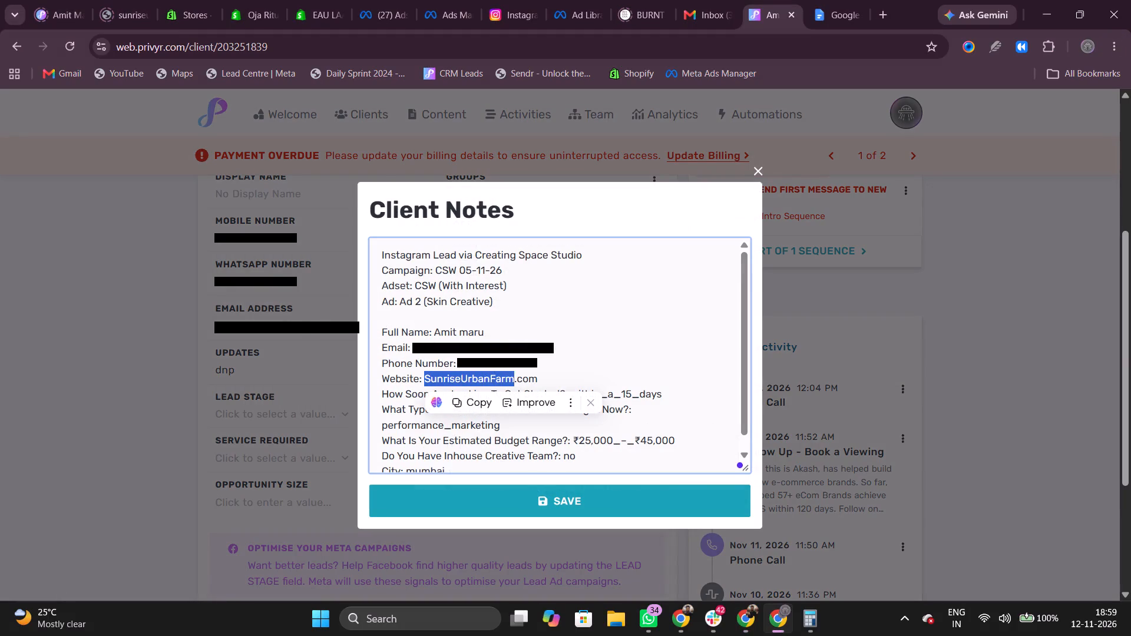
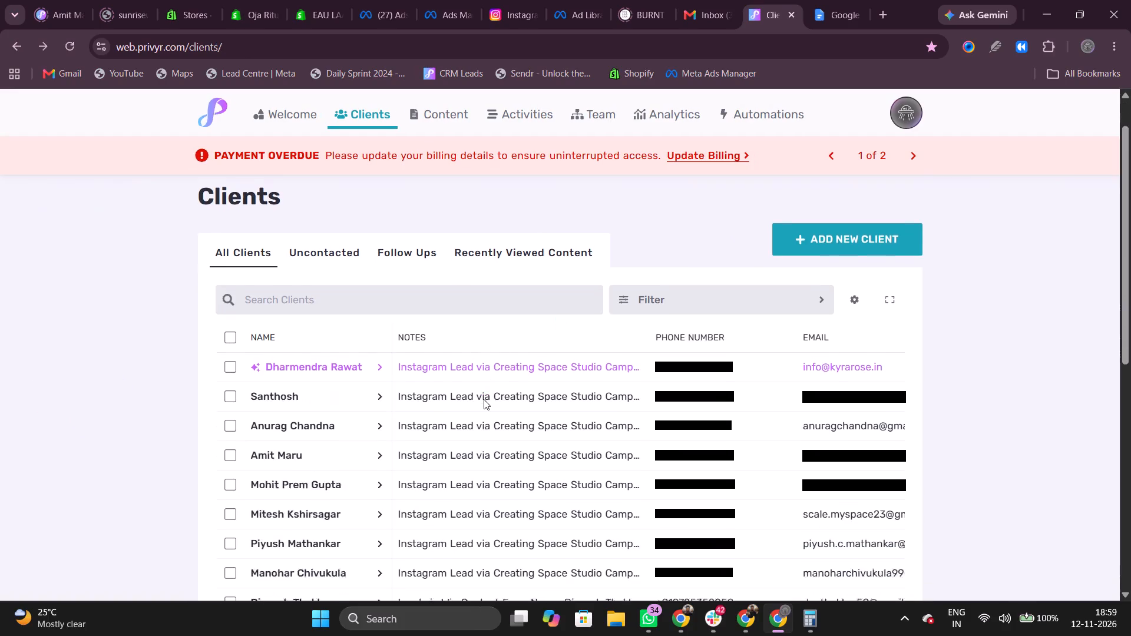
Filter the client list to the Hot Leads group and look through the matching clients.
{"action": "scroll", "coordinate": [484, 399], "scroll_direction": "down", "scroll_amount": 2}
{"action": "scroll", "coordinate": [509, 305], "scroll_direction": "up", "scroll_amount": 4}
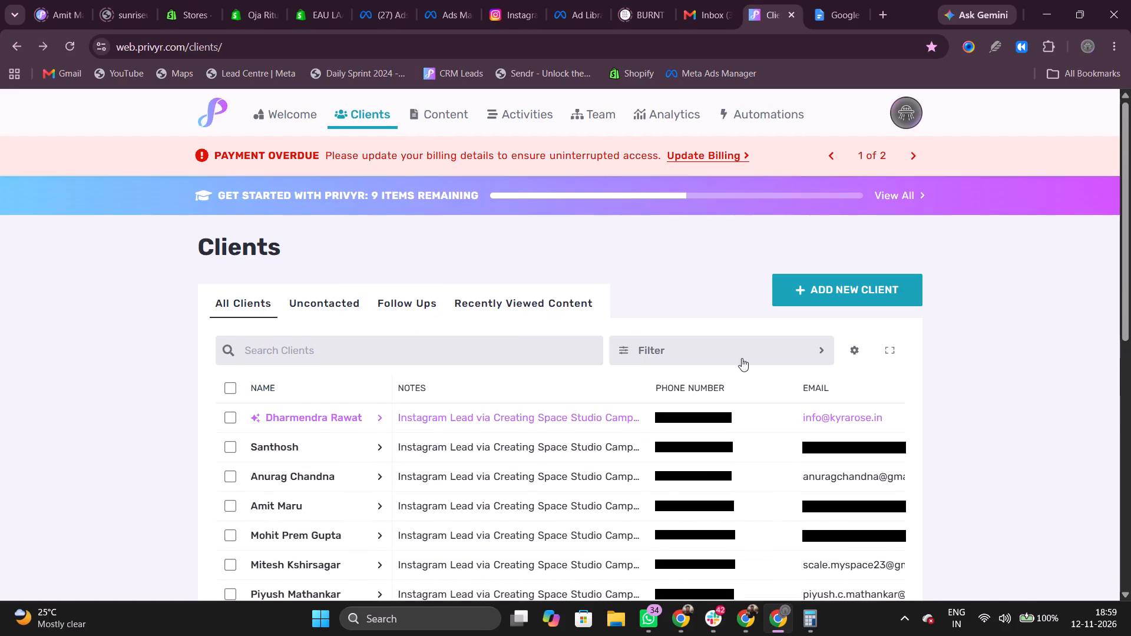
{"action": "left_click", "coordinate": [795, 353]}
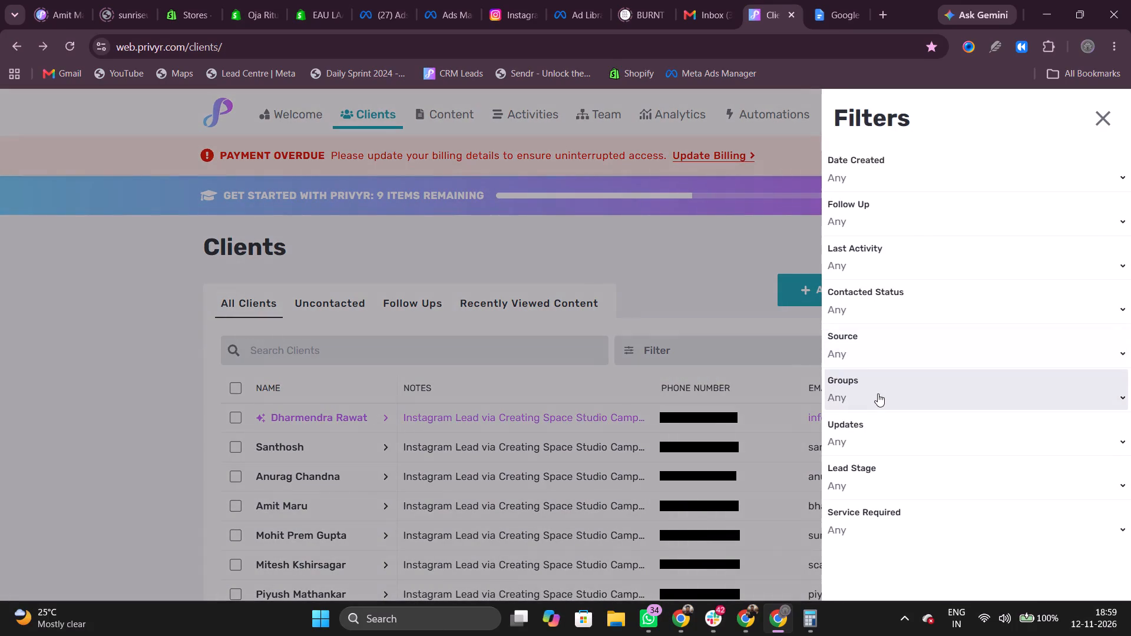
{"action": "left_click", "coordinate": [874, 398]}
{"action": "left_click", "coordinate": [692, 415]}
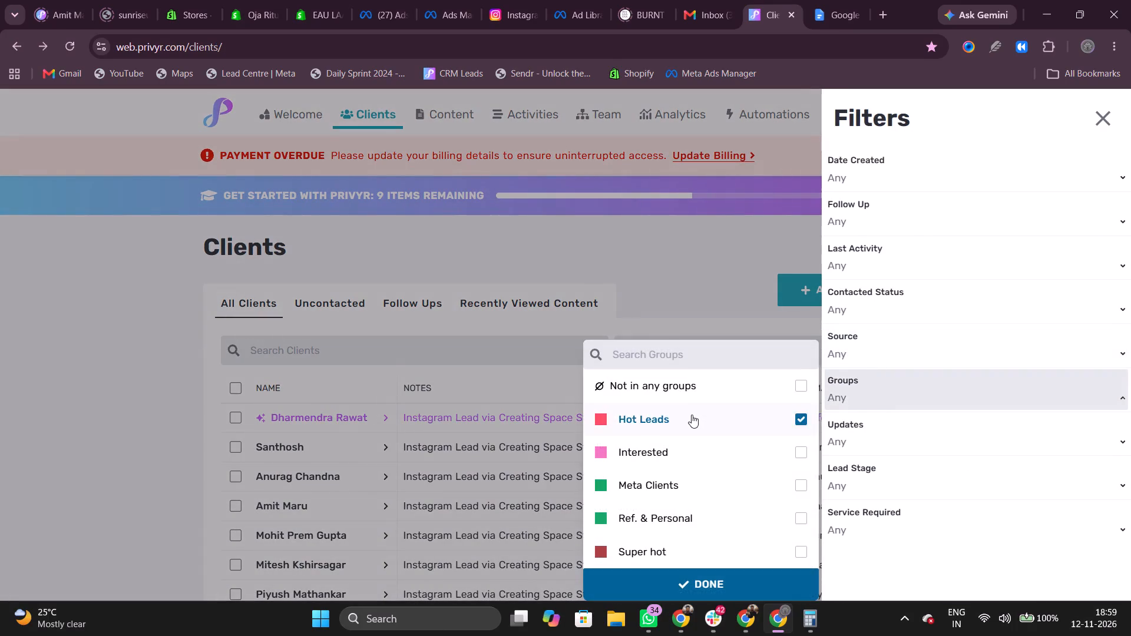
{"action": "left_click", "coordinate": [686, 581]}
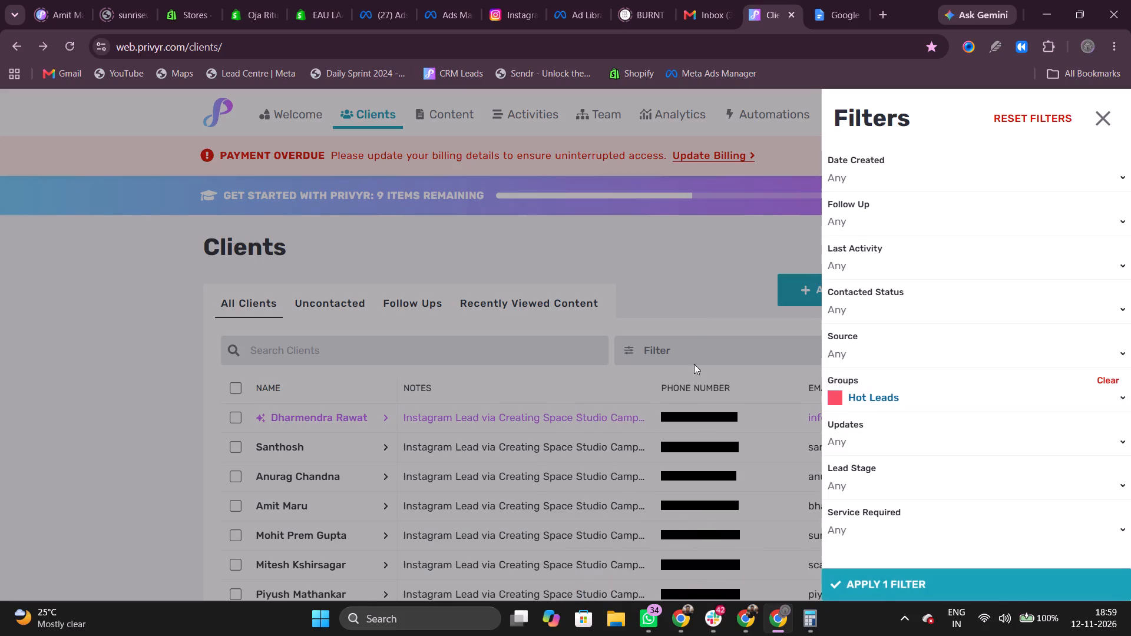
{"action": "left_click", "coordinate": [880, 582]}
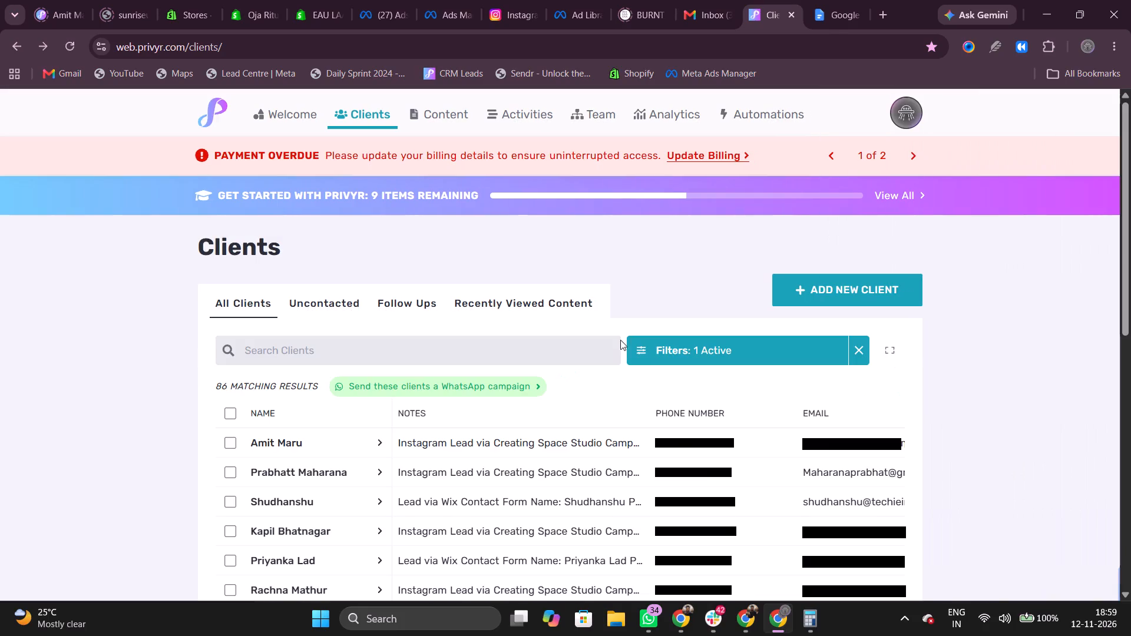
{"action": "scroll", "coordinate": [444, 418], "scroll_direction": "down", "scroll_amount": 2}
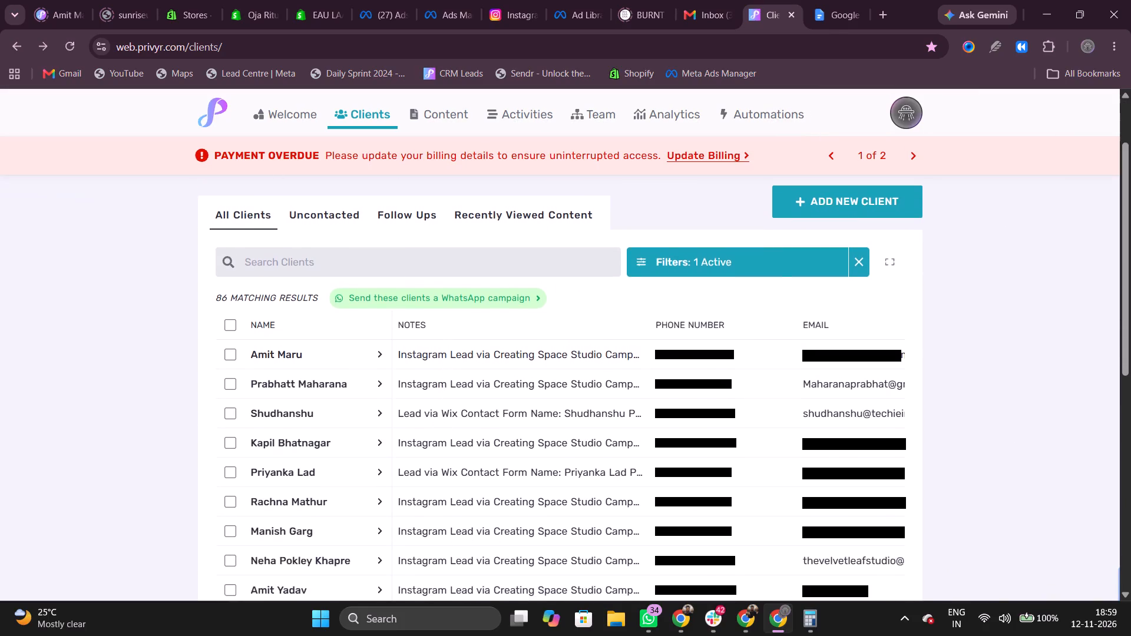
{"action": "scroll", "coordinate": [438, 418], "scroll_direction": "down", "scroll_amount": 1}
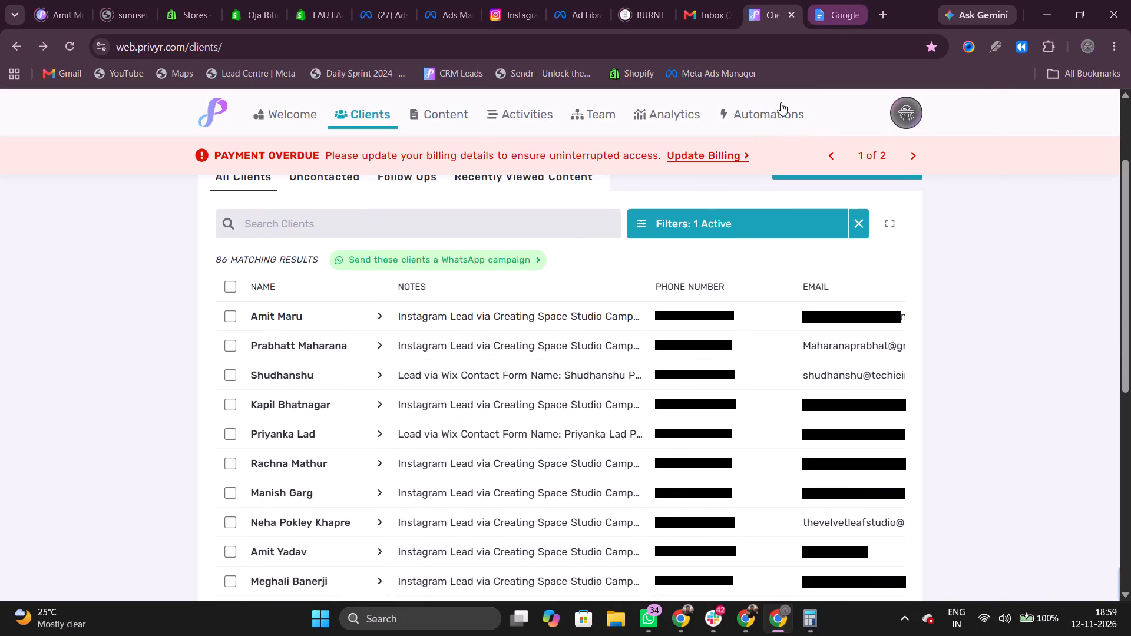
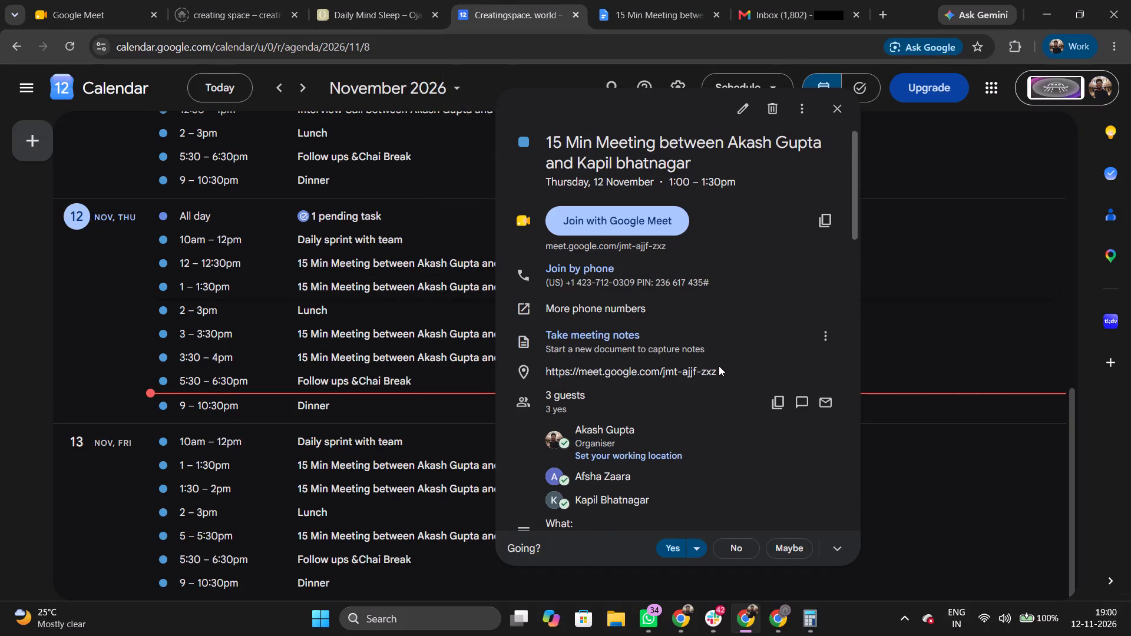
Copy the external guest's email address from their contact card in the 12 November 1:00 – 1:30pm meeting.
{"action": "scroll", "coordinate": [719, 366], "scroll_direction": "down", "scroll_amount": 1}
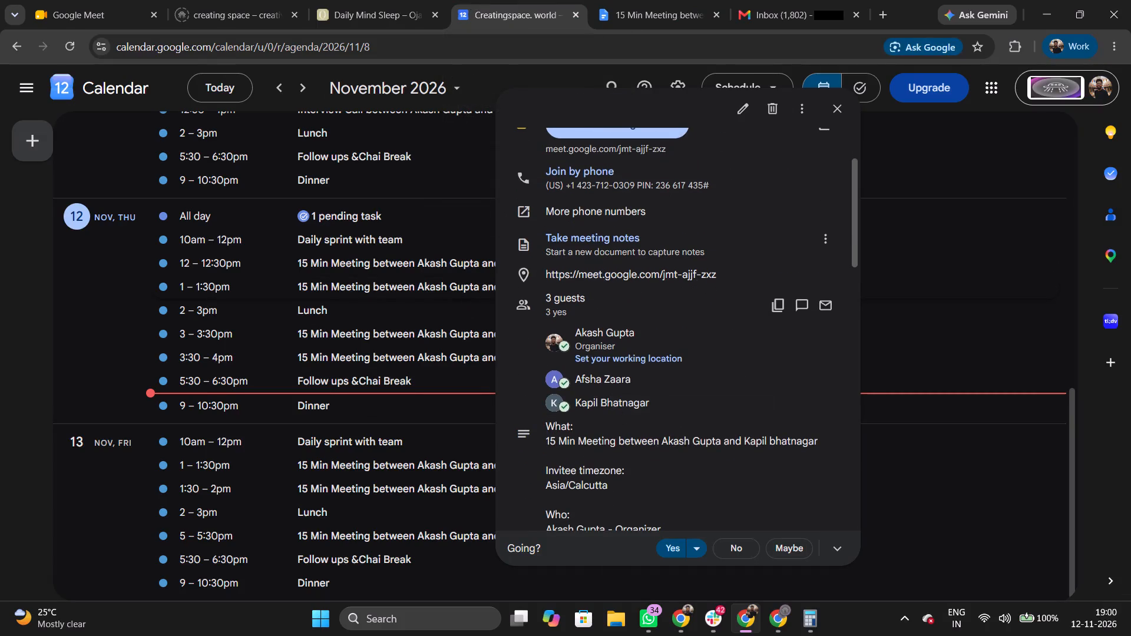
{"action": "left_click", "coordinate": [620, 406]}
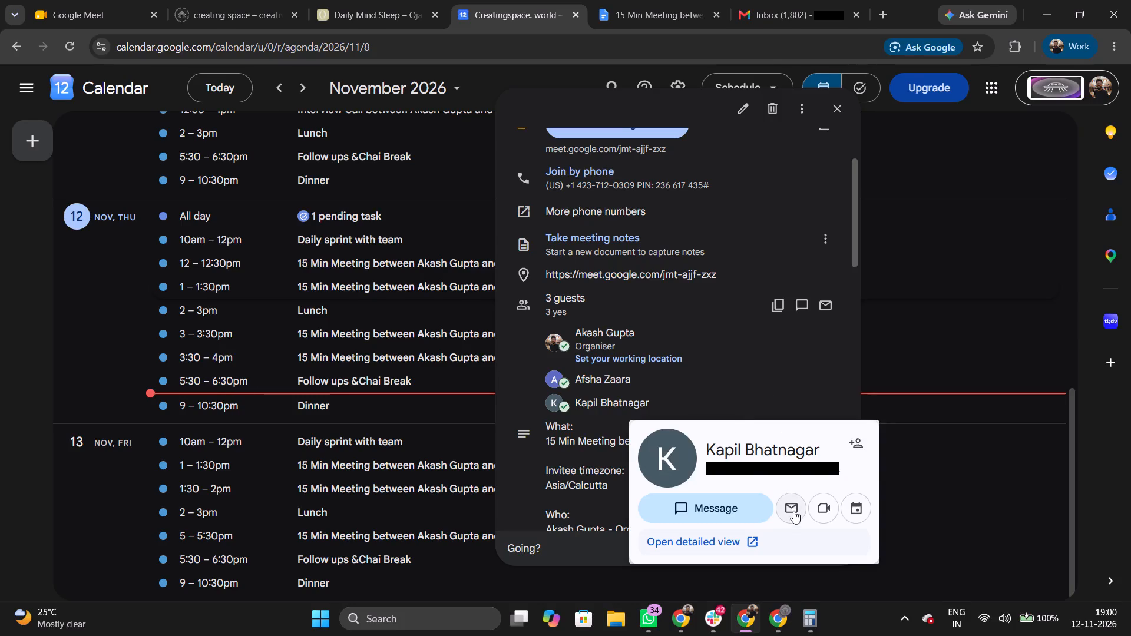
{"action": "left_click", "coordinate": [834, 468]}
Switch to the browser window holding the Privyr client list and open a new blank tab.
{"action": "key", "text": "alt+Tab"}
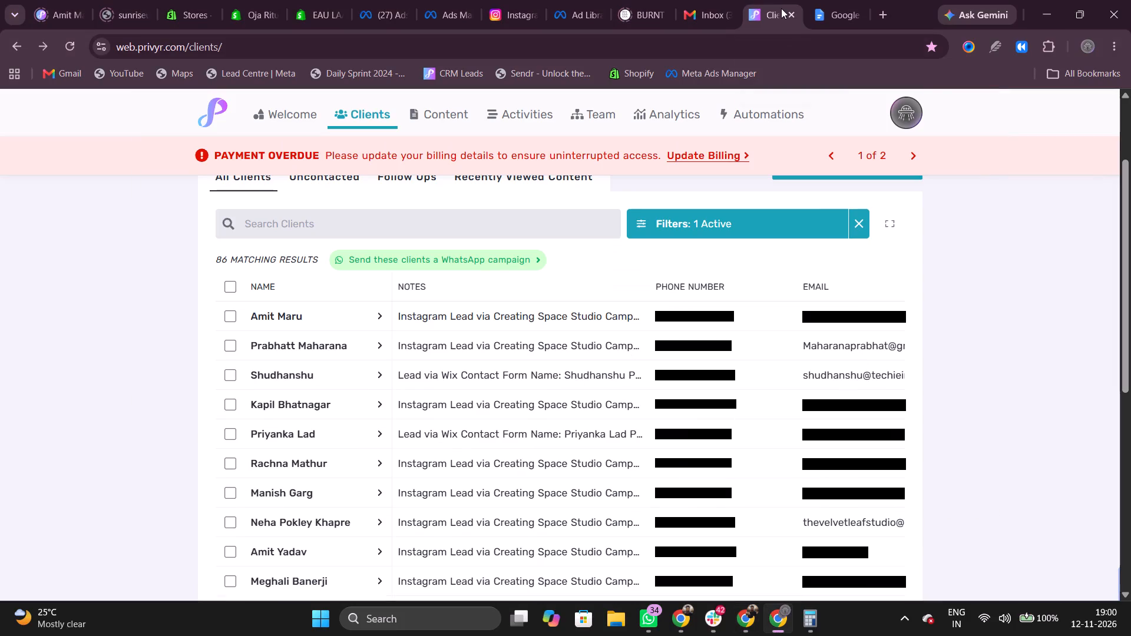
{"action": "left_click", "coordinate": [879, 1]}
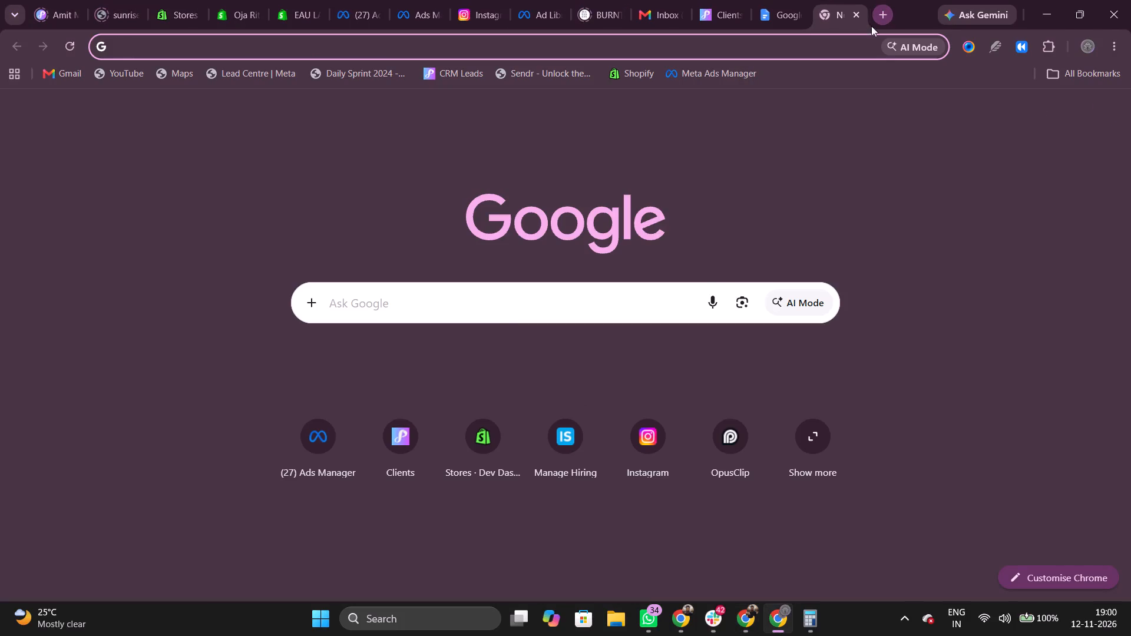
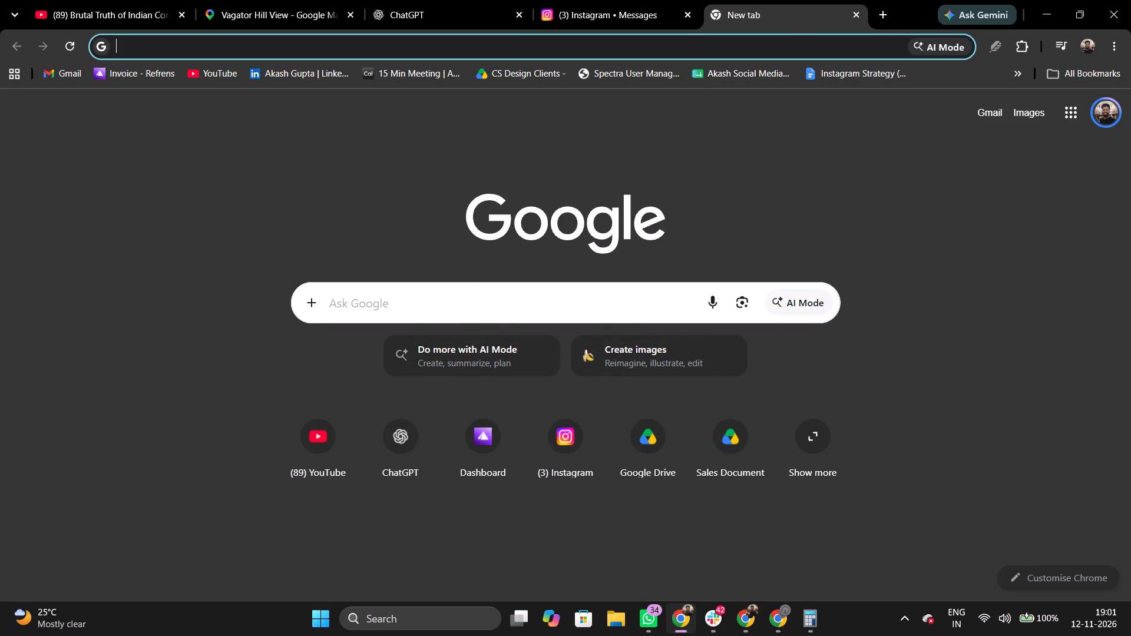
Open the Sales Document folder in Google Drive and look through its service and growth marketing PDFs.
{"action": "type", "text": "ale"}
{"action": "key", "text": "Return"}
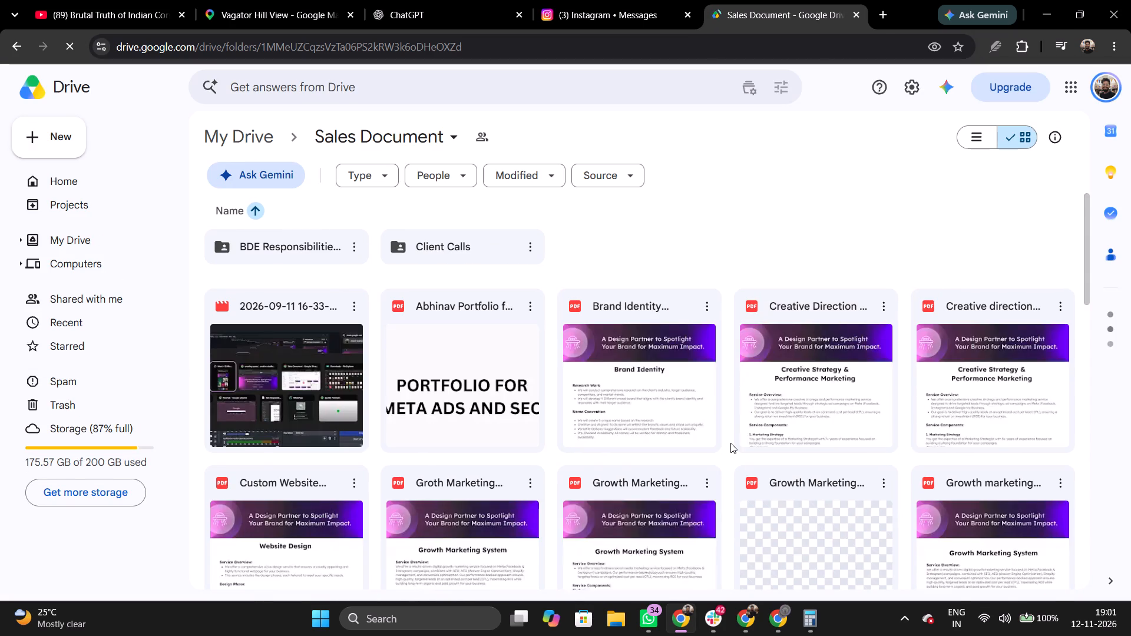
{"action": "scroll", "coordinate": [730, 443], "scroll_direction": "down", "scroll_amount": 2}
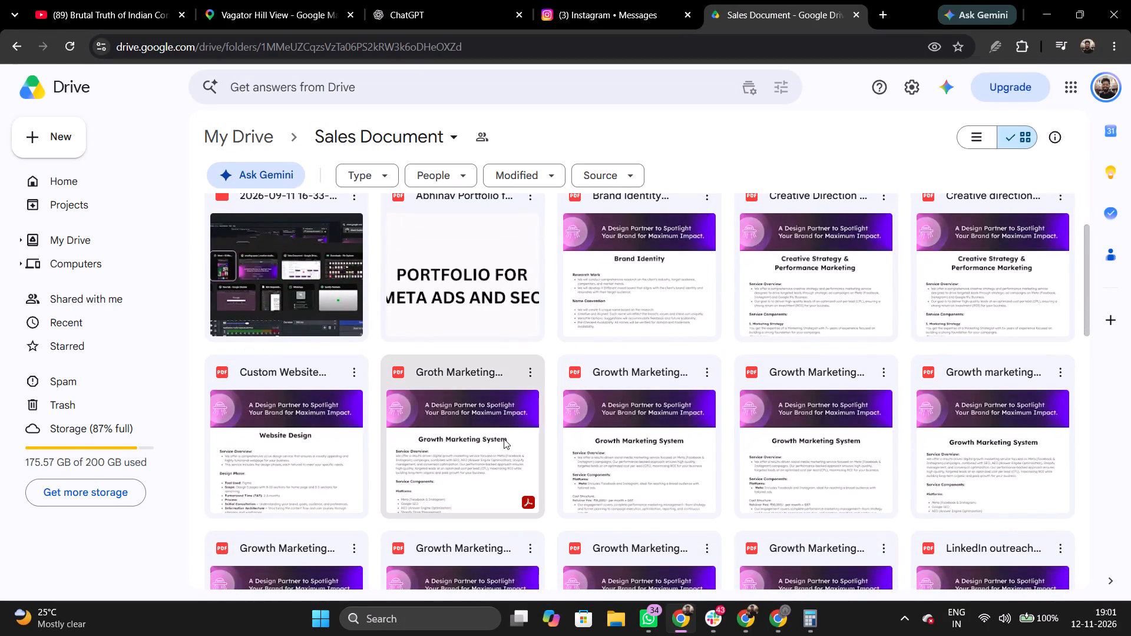
Open the Groth Marketing 3 PDF from the Sales Document folder and check its platforms, retainer fee and scope.
{"action": "double_click", "coordinate": [504, 439]}
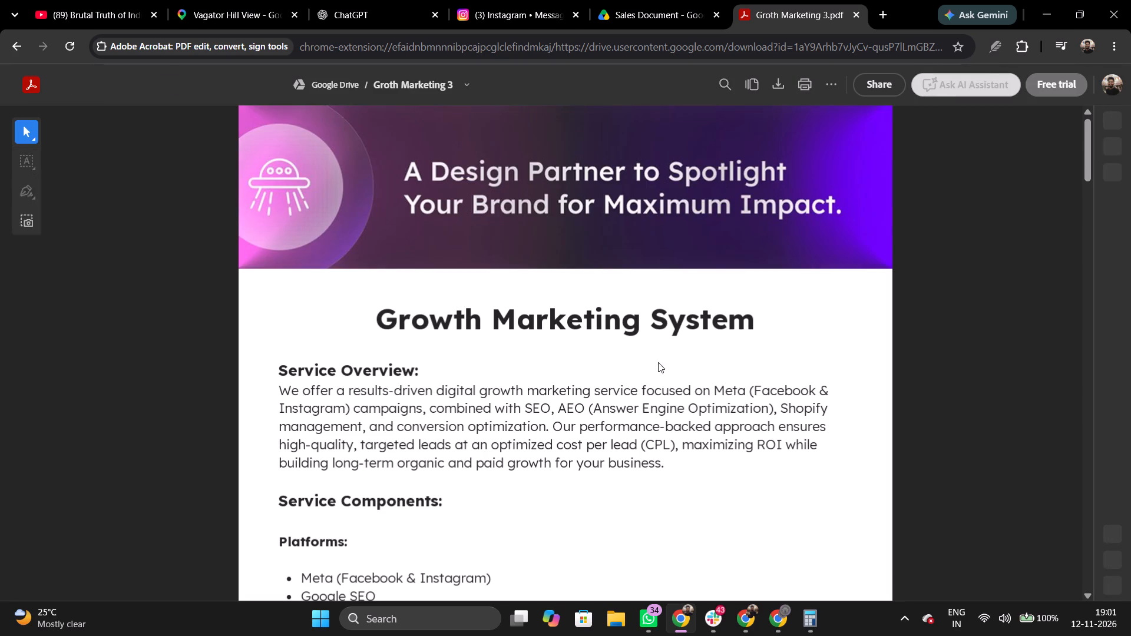
{"action": "scroll", "coordinate": [653, 388], "scroll_direction": "down", "scroll_amount": 4}
{"action": "scroll", "coordinate": [571, 516], "scroll_direction": "down", "scroll_amount": 3}
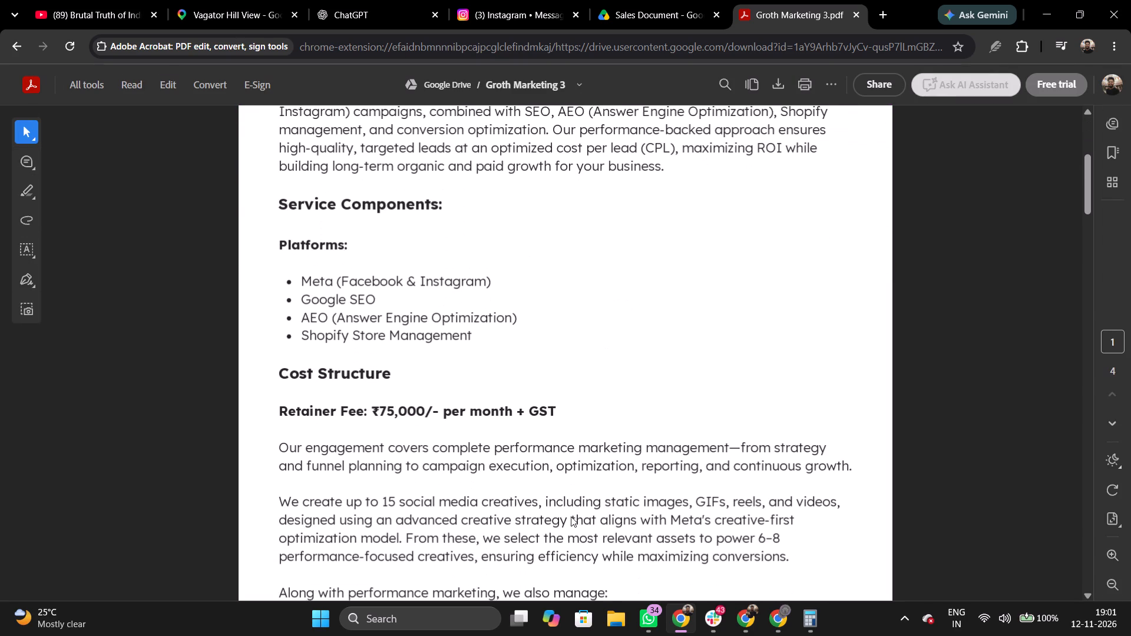
{"action": "scroll", "coordinate": [571, 516], "scroll_direction": "down", "scroll_amount": 5}
{"action": "left_click", "coordinate": [676, 15]}
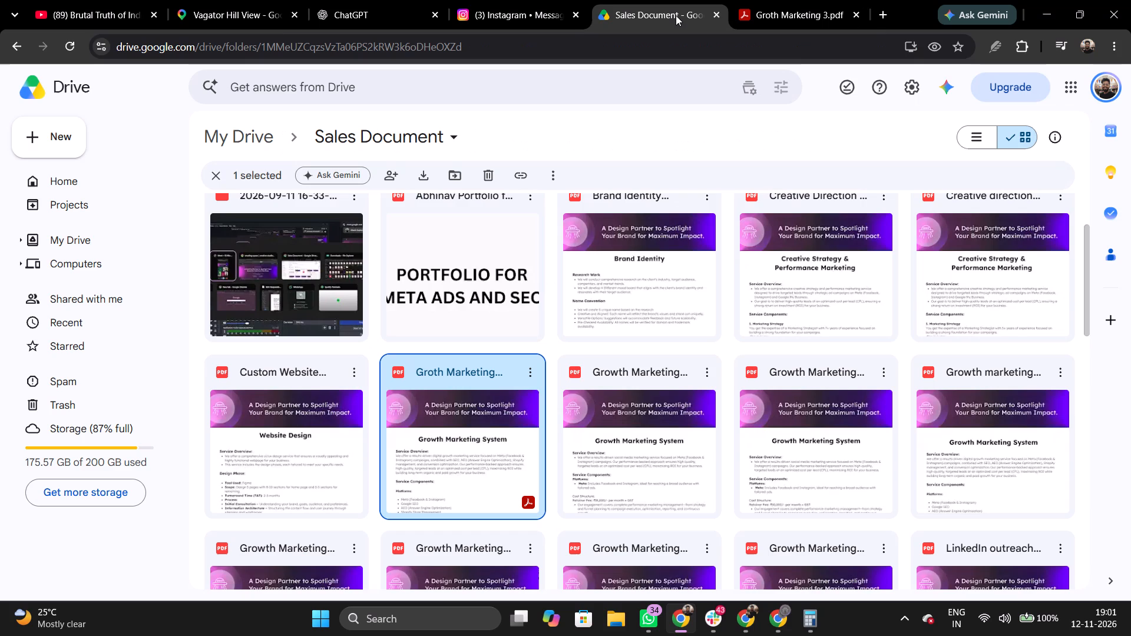
Compare the service components and retainer fees in the Growth Marketing (1) and Growth Marketing 2 PDFs.
{"action": "double_click", "coordinate": [631, 416]}
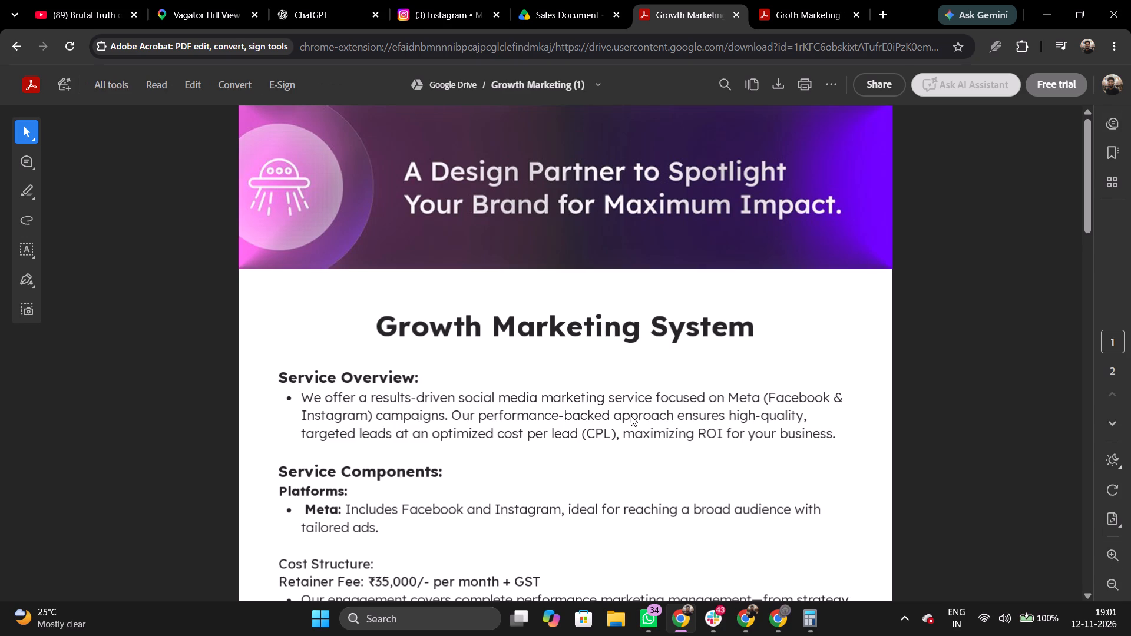
{"action": "scroll", "coordinate": [631, 416], "scroll_direction": "down", "scroll_amount": 1}
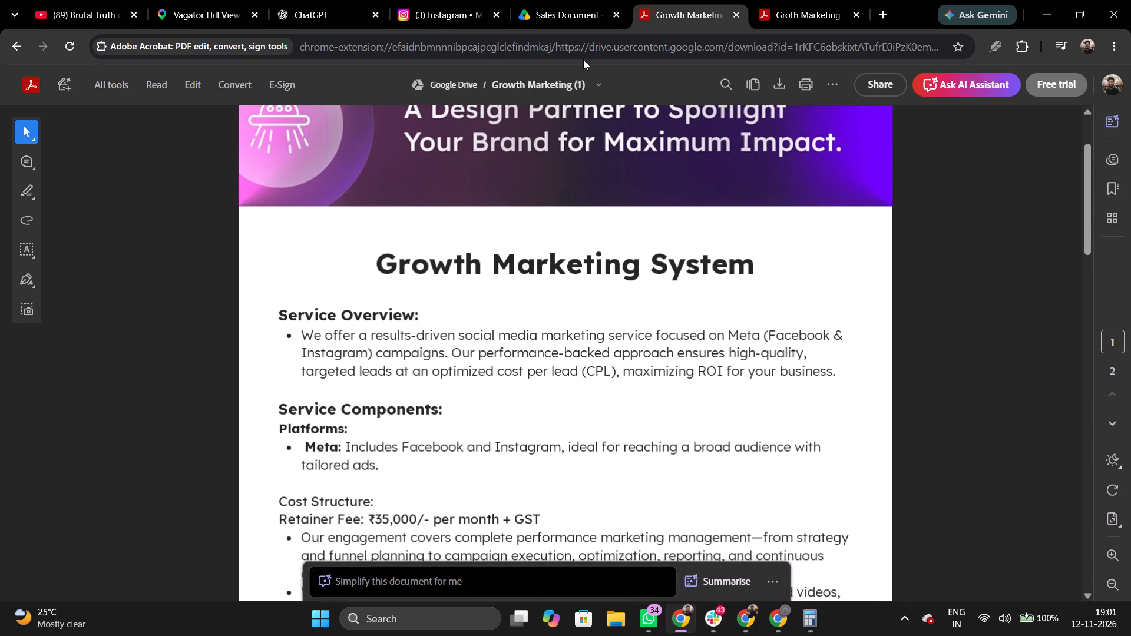
{"action": "left_click", "coordinate": [578, 23]}
{"action": "double_click", "coordinate": [870, 473]}
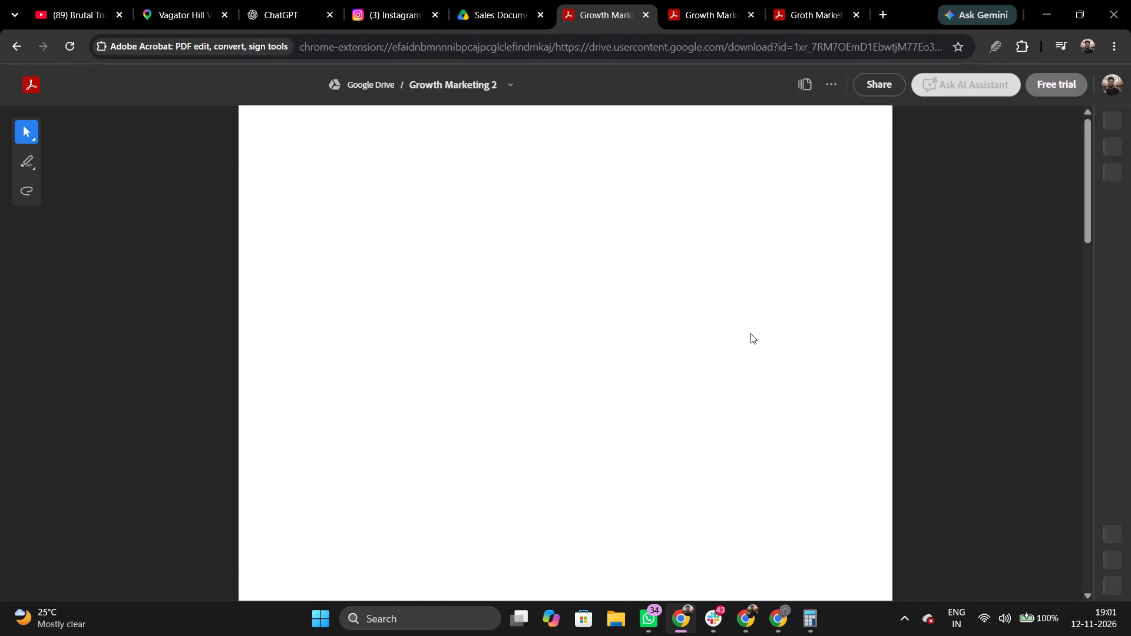
{"action": "scroll", "coordinate": [750, 333], "scroll_direction": "down", "scroll_amount": 3}
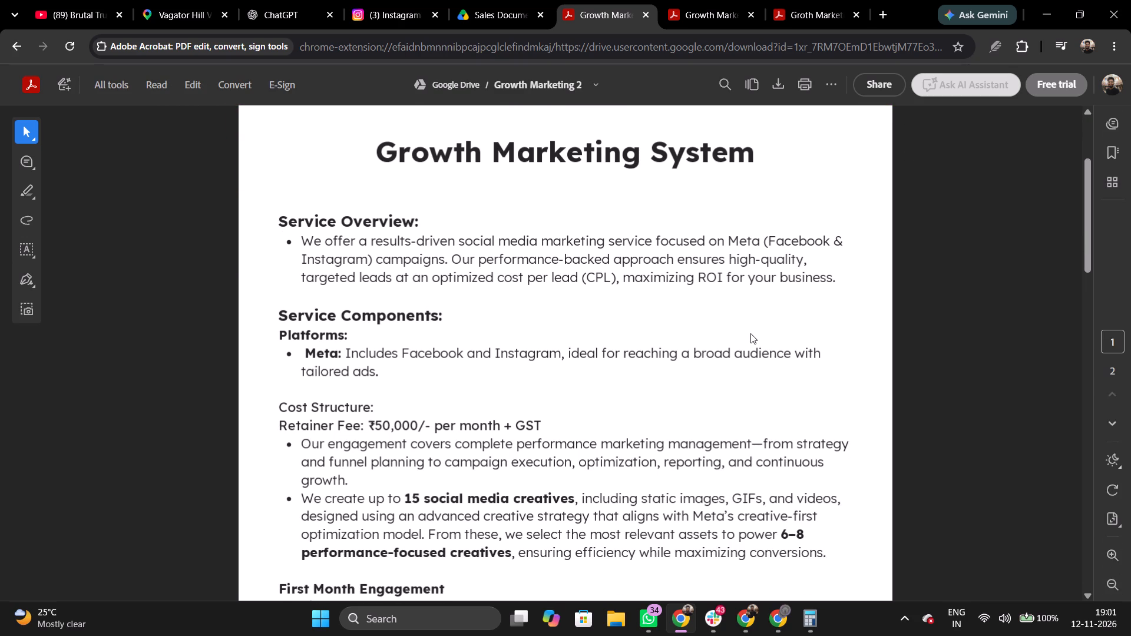
{"action": "scroll", "coordinate": [750, 333], "scroll_direction": "down", "scroll_amount": 1}
{"action": "left_click", "coordinate": [505, 0]}
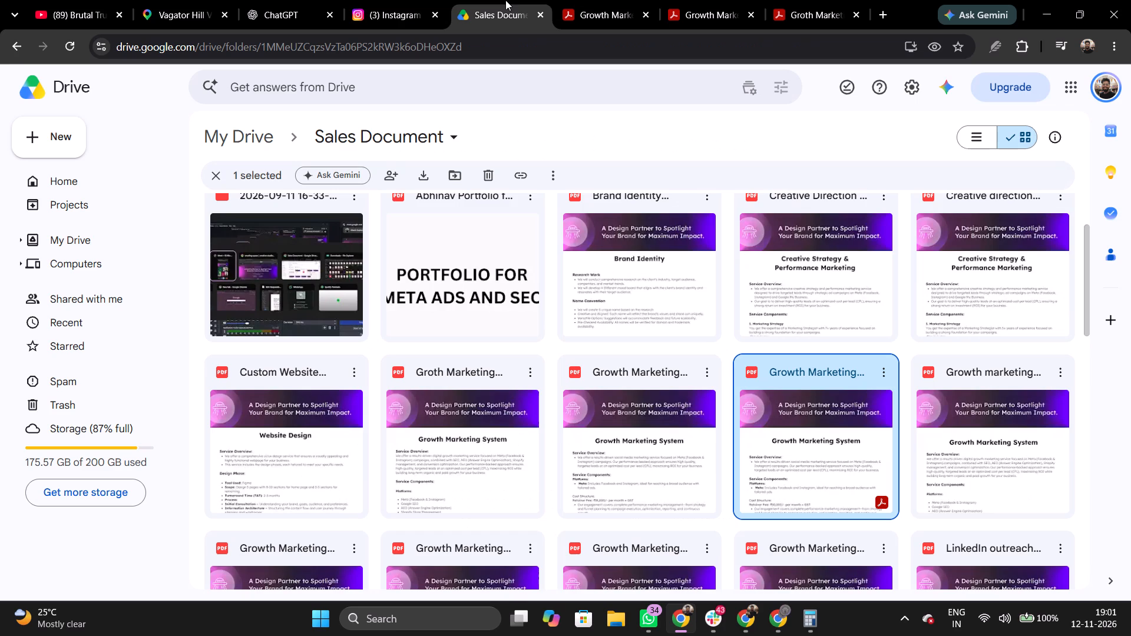
Check the platforms, cost structure and creative volume in the Growth marketing 4 and Growth Marketing System 1lac PDFs.
{"action": "double_click", "coordinate": [981, 449]}
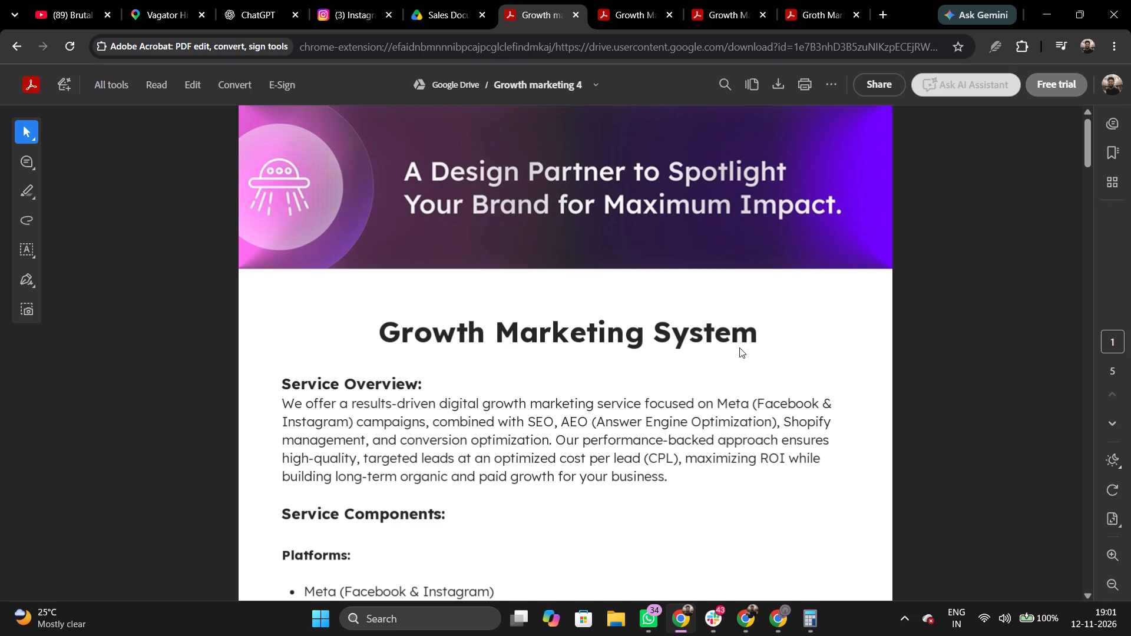
{"action": "scroll", "coordinate": [739, 347], "scroll_direction": "down", "scroll_amount": 4}
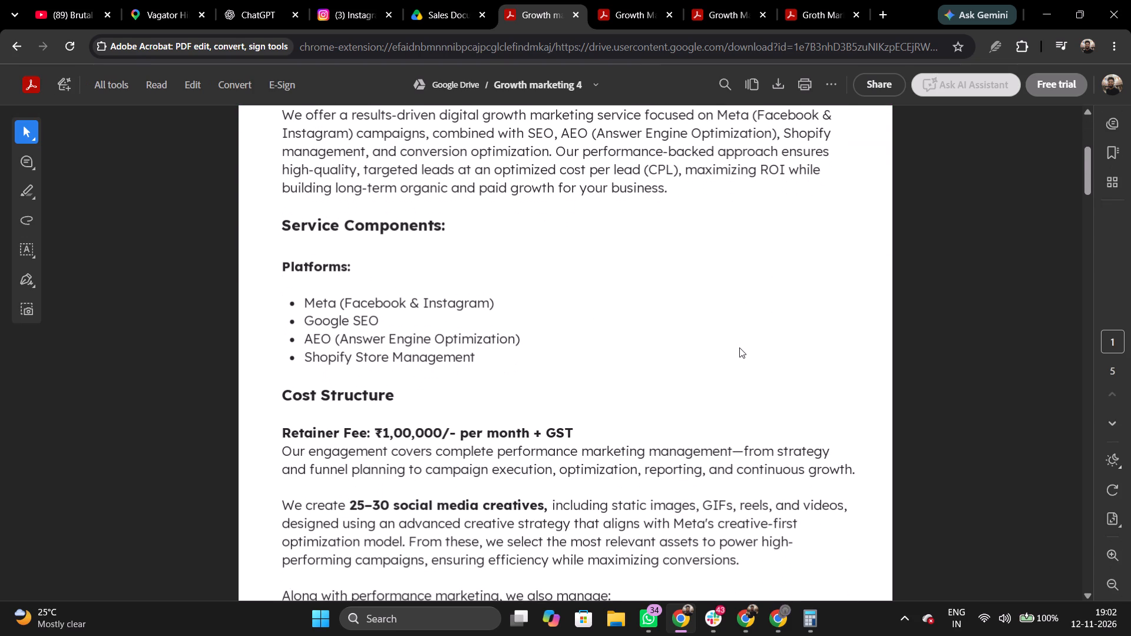
{"action": "scroll", "coordinate": [739, 347], "scroll_direction": "down", "scroll_amount": 1}
{"action": "left_click", "coordinate": [438, 0]}
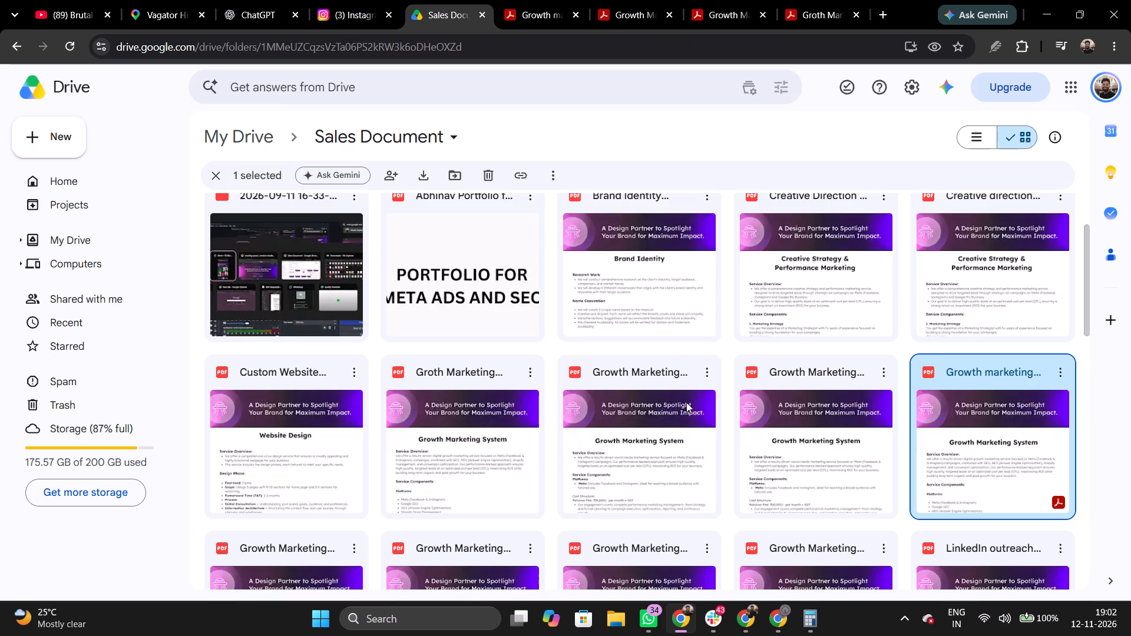
{"action": "scroll", "coordinate": [686, 402], "scroll_direction": "down", "scroll_amount": 2}
{"action": "double_click", "coordinate": [311, 505]}
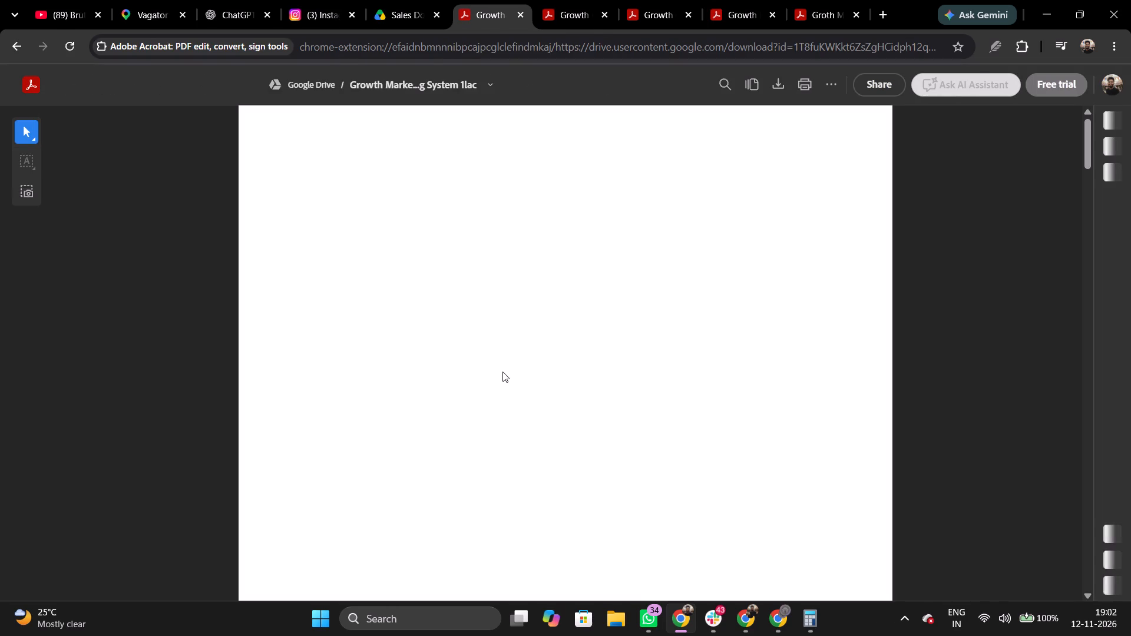
{"action": "scroll", "coordinate": [511, 433], "scroll_direction": "down", "scroll_amount": 2}
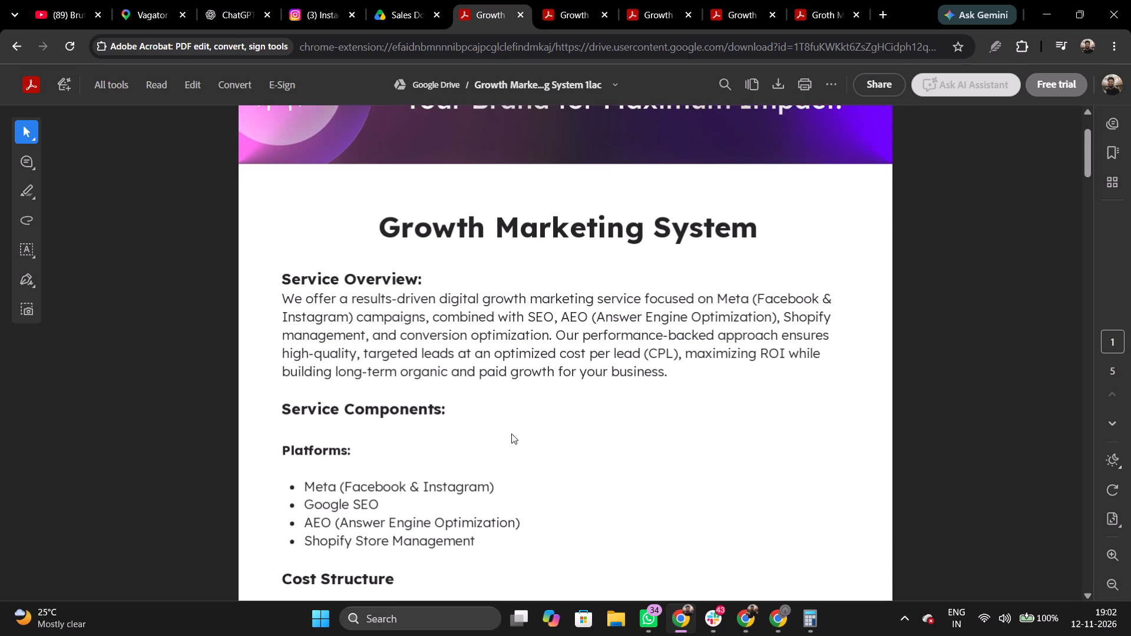
{"action": "scroll", "coordinate": [511, 433], "scroll_direction": "down", "scroll_amount": 2}
{"action": "left_click", "coordinate": [415, 0]}
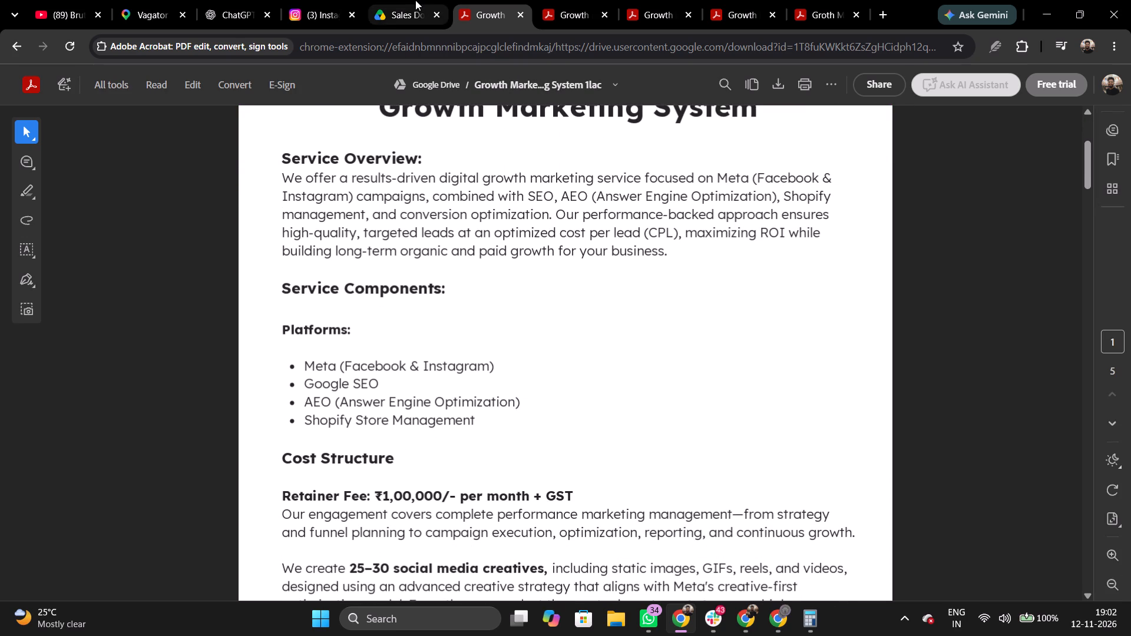
Read through the Growth Marketing System 35K PDF, covering its first-month engagement, ad spend, deliverables, KPIs and campaign execution terms.
{"action": "double_click", "coordinate": [459, 496]}
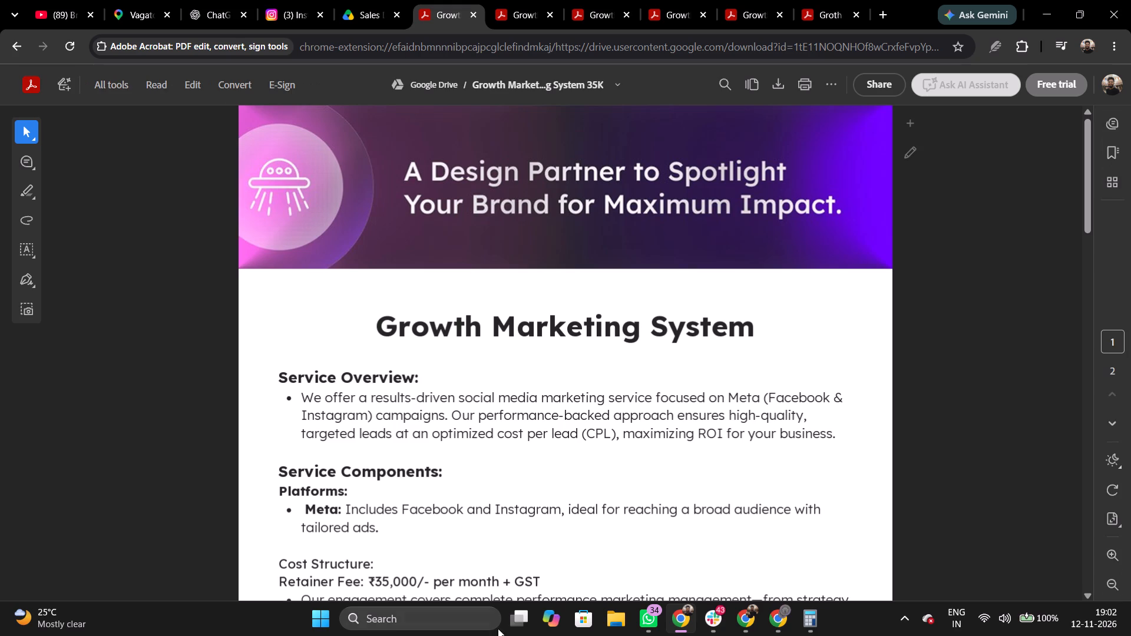
{"action": "scroll", "coordinate": [560, 500], "scroll_direction": "down", "scroll_amount": 8}
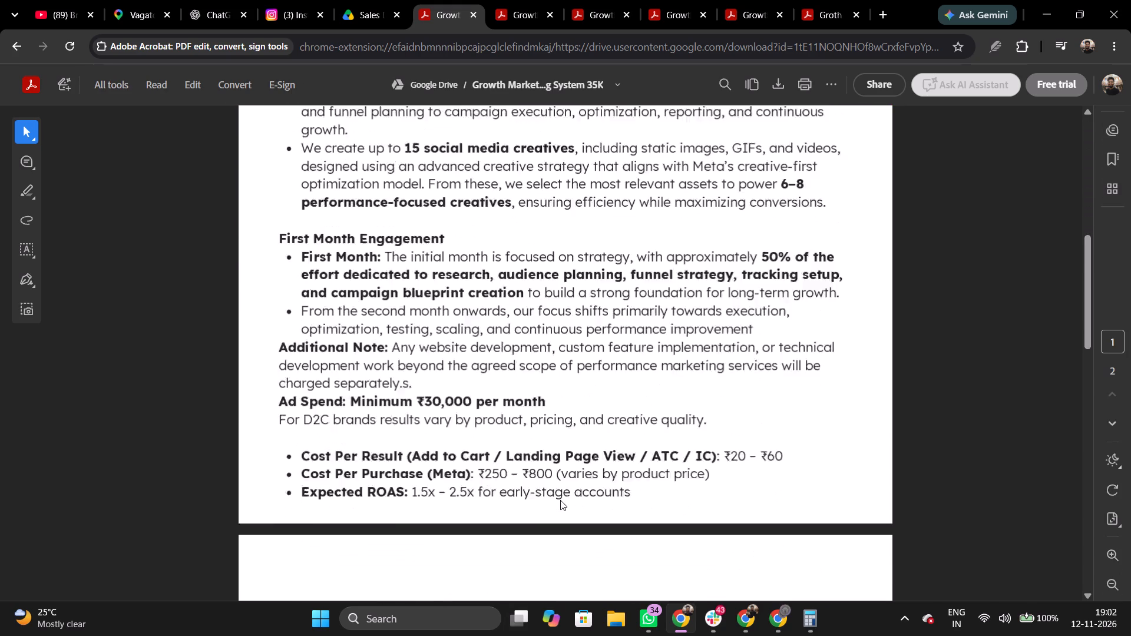
{"action": "scroll", "coordinate": [560, 500], "scroll_direction": "down", "scroll_amount": 9}
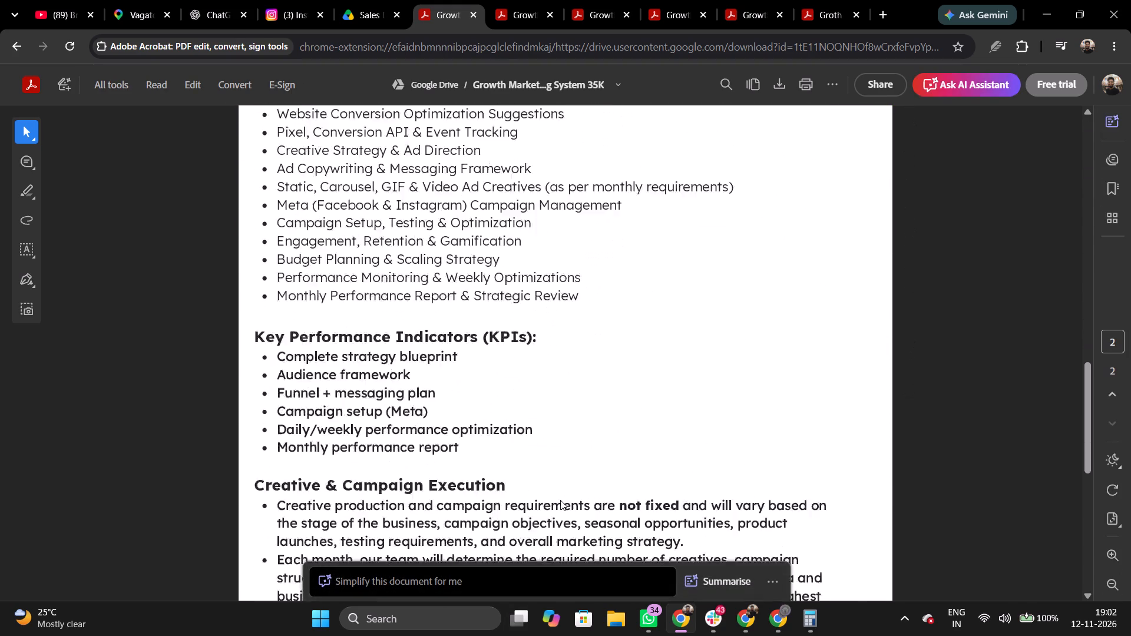
{"action": "scroll", "coordinate": [560, 500], "scroll_direction": "down", "scroll_amount": 11}
{"action": "scroll", "coordinate": [560, 500], "scroll_direction": "up", "scroll_amount": 4}
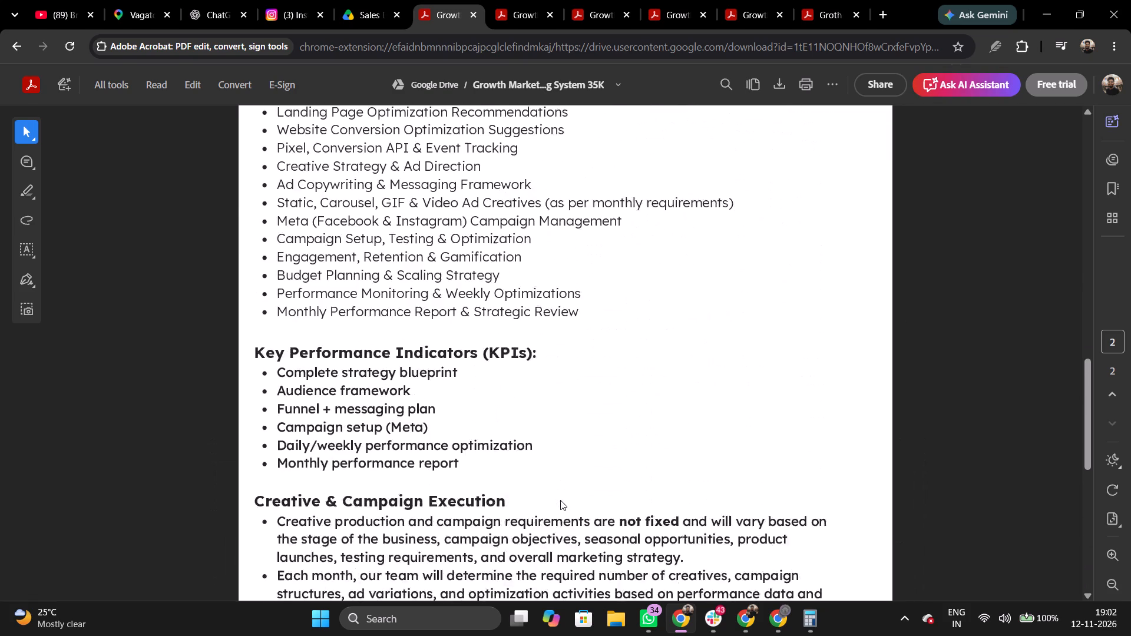
{"action": "scroll", "coordinate": [560, 500], "scroll_direction": "up", "scroll_amount": 9}
{"action": "left_click", "coordinate": [375, 0]}
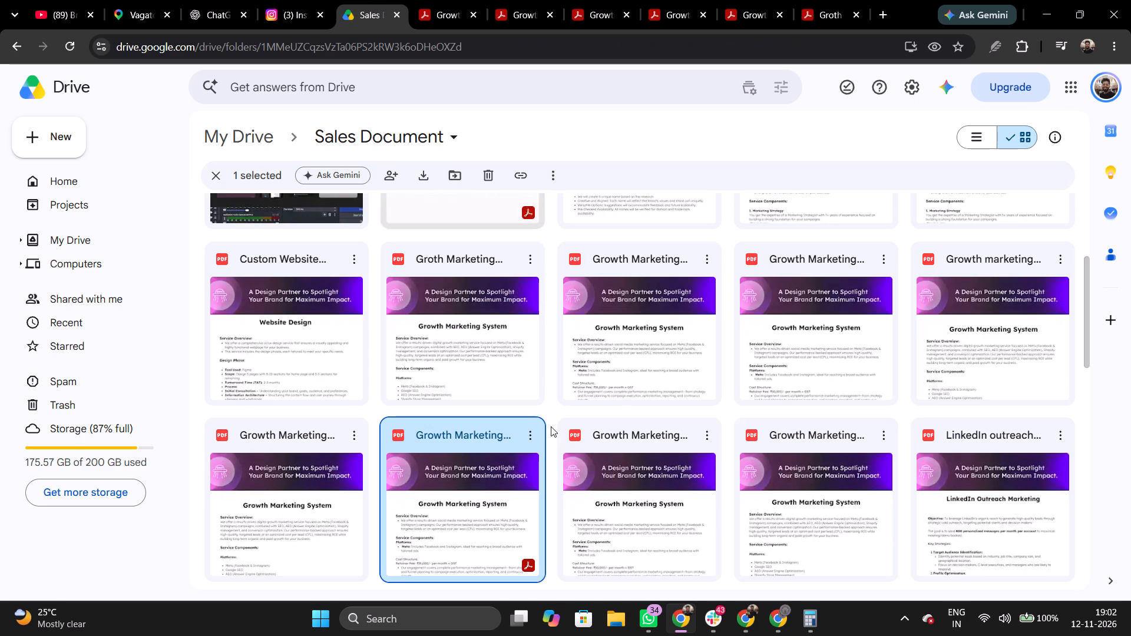
Look over the Growth Marketing System 50k and Growth Marketing System 75k PDFs for their service scope.
{"action": "double_click", "coordinate": [621, 491]}
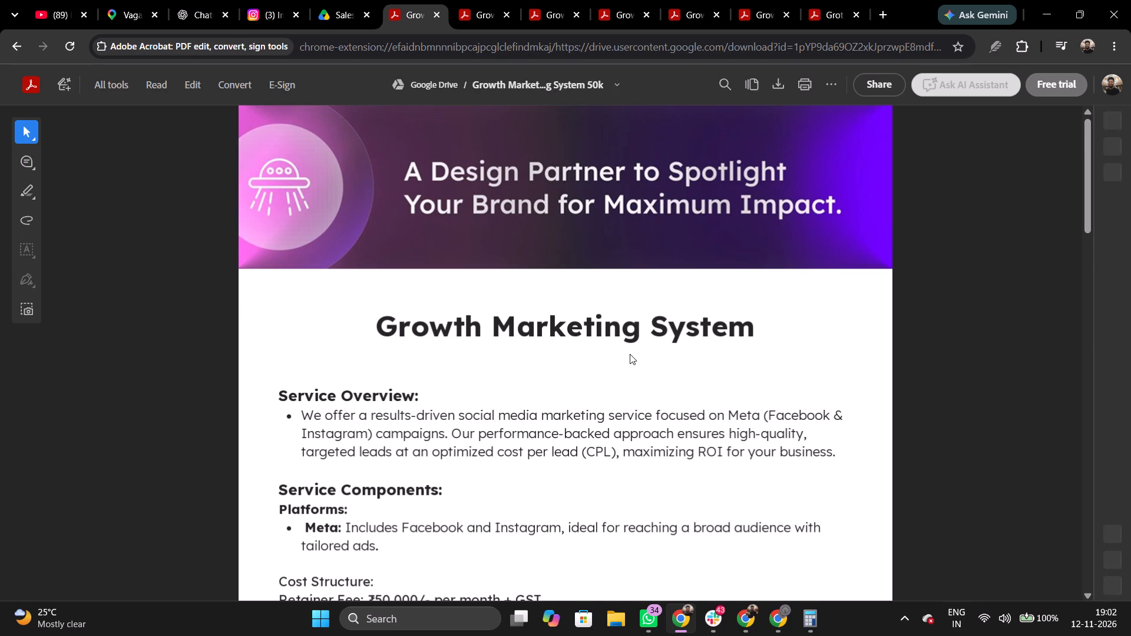
{"action": "scroll", "coordinate": [630, 354], "scroll_direction": "down", "scroll_amount": 9}
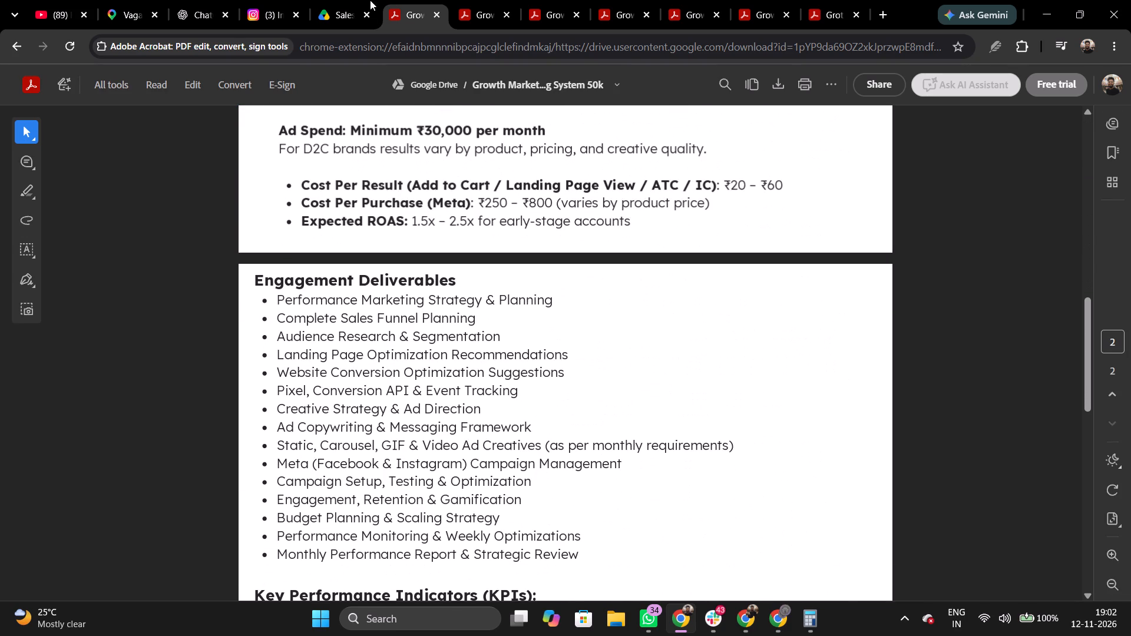
{"action": "left_click", "coordinate": [335, 6]}
{"action": "double_click", "coordinate": [814, 483]}
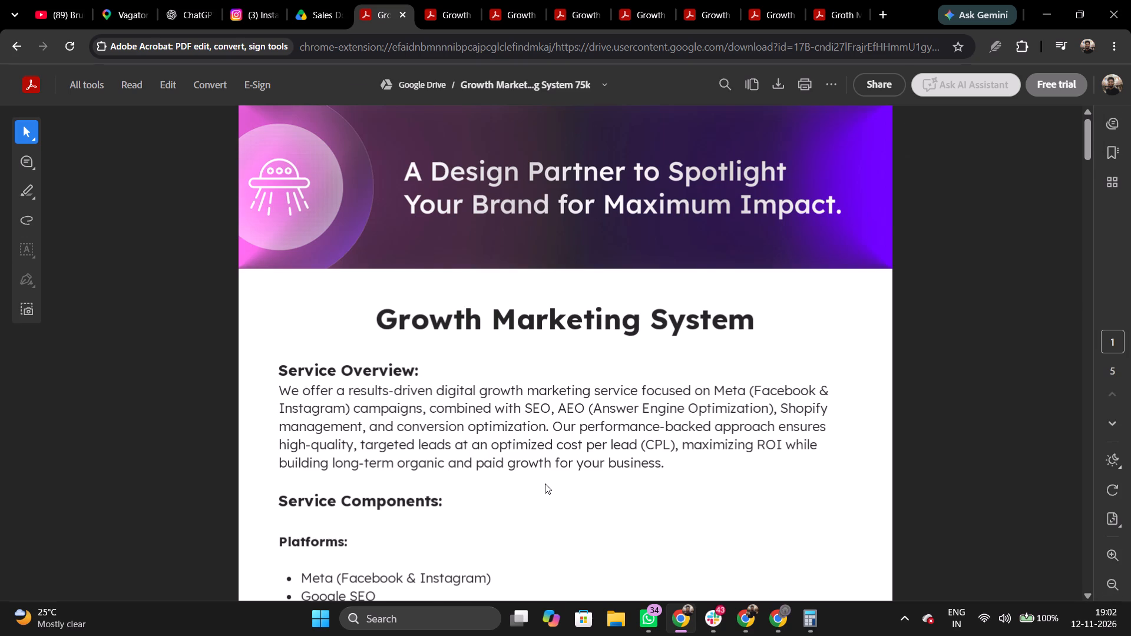
{"action": "scroll", "coordinate": [545, 483], "scroll_direction": "down", "scroll_amount": 11}
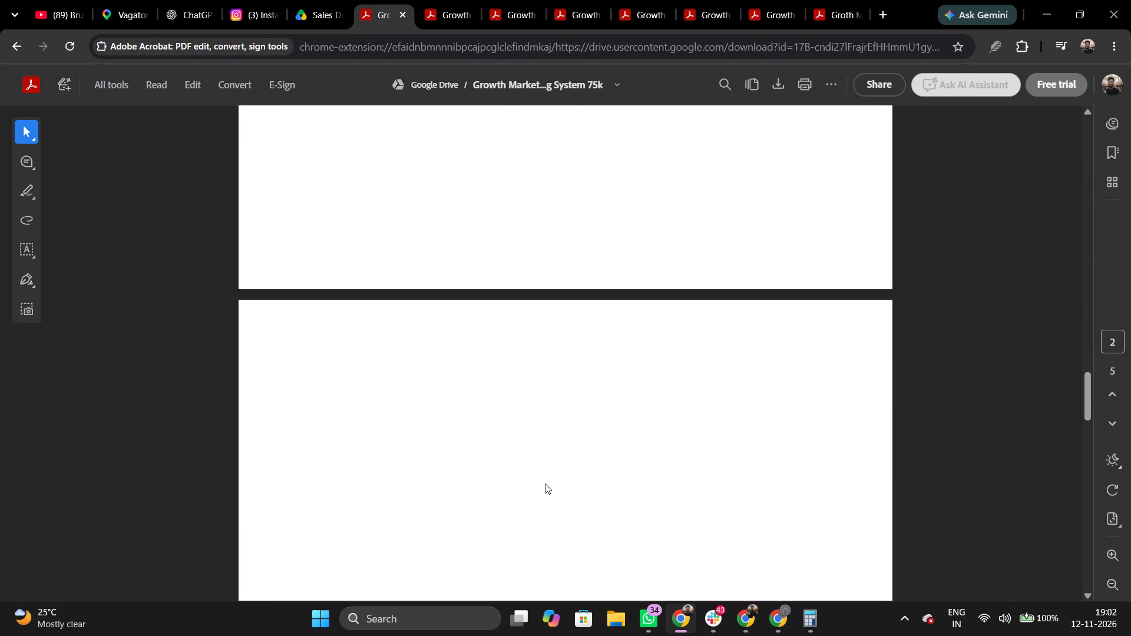
{"action": "left_click", "coordinate": [322, 0]}
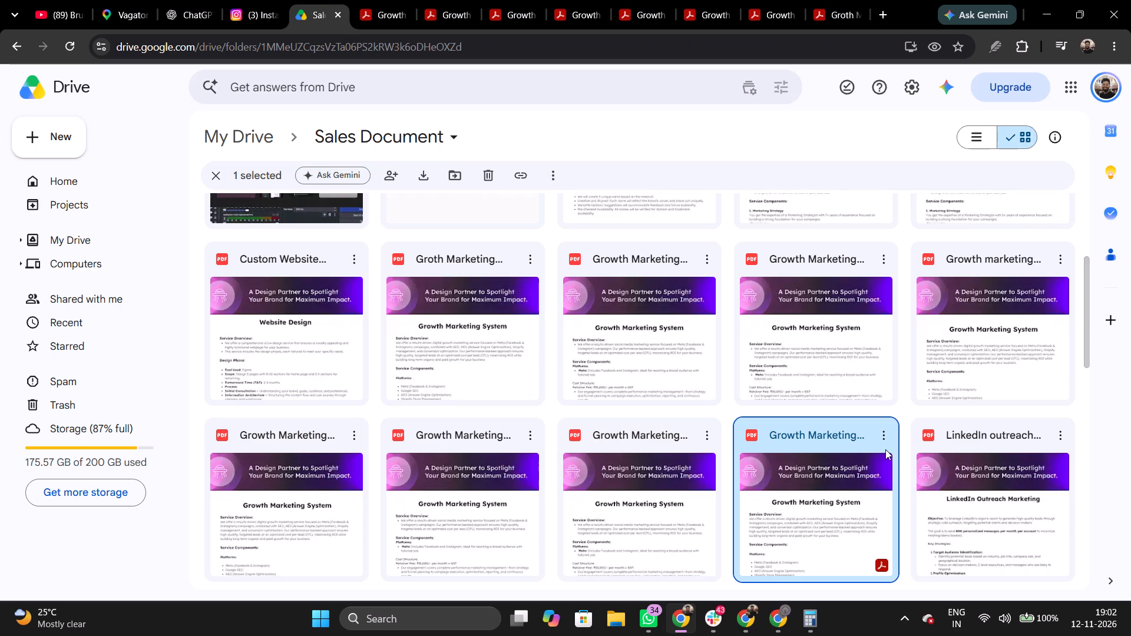
Find the Performance Backed Social Media Marketing PDF further down the Sales Document folder and read it through to the end.
{"action": "scroll", "coordinate": [938, 452], "scroll_direction": "down", "scroll_amount": 4}
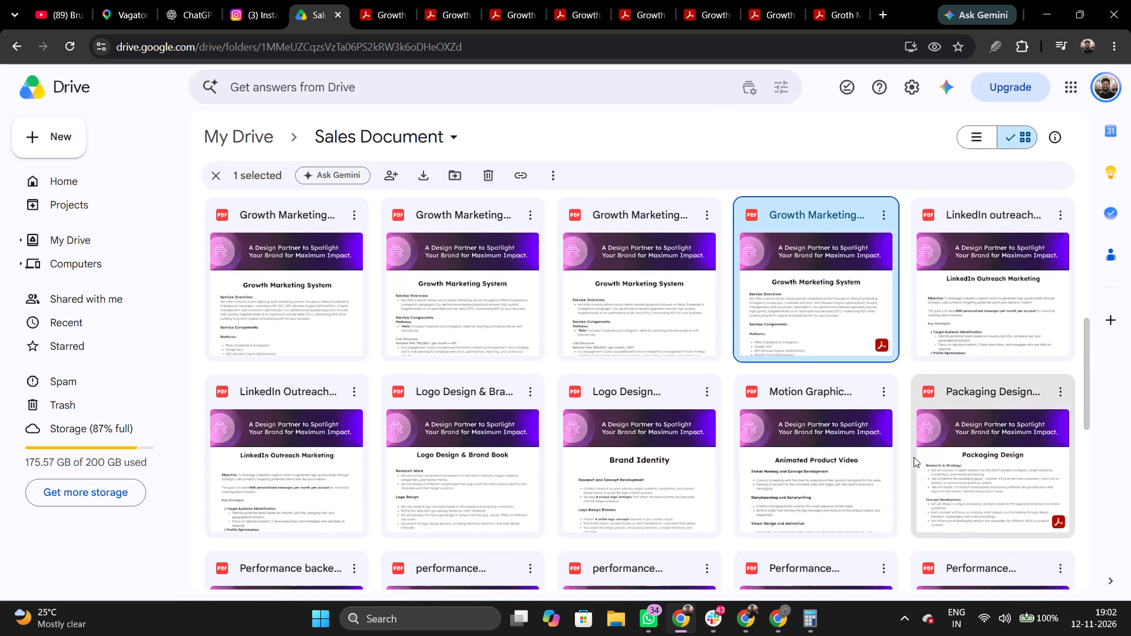
{"action": "scroll", "coordinate": [902, 469], "scroll_direction": "down", "scroll_amount": 2}
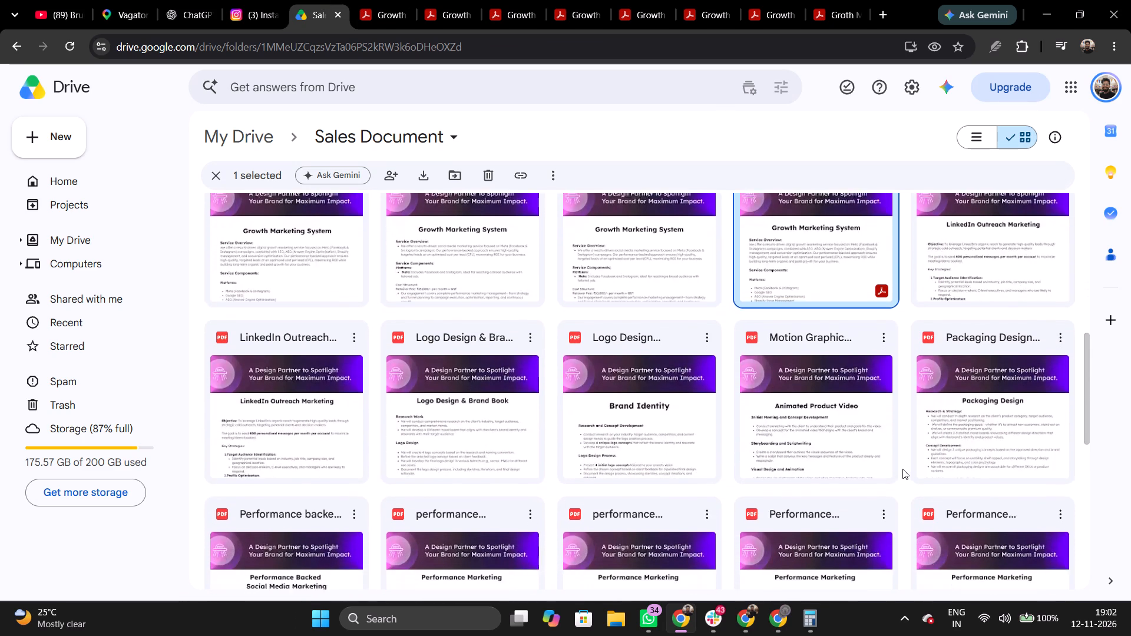
{"action": "scroll", "coordinate": [902, 469], "scroll_direction": "down", "scroll_amount": 2}
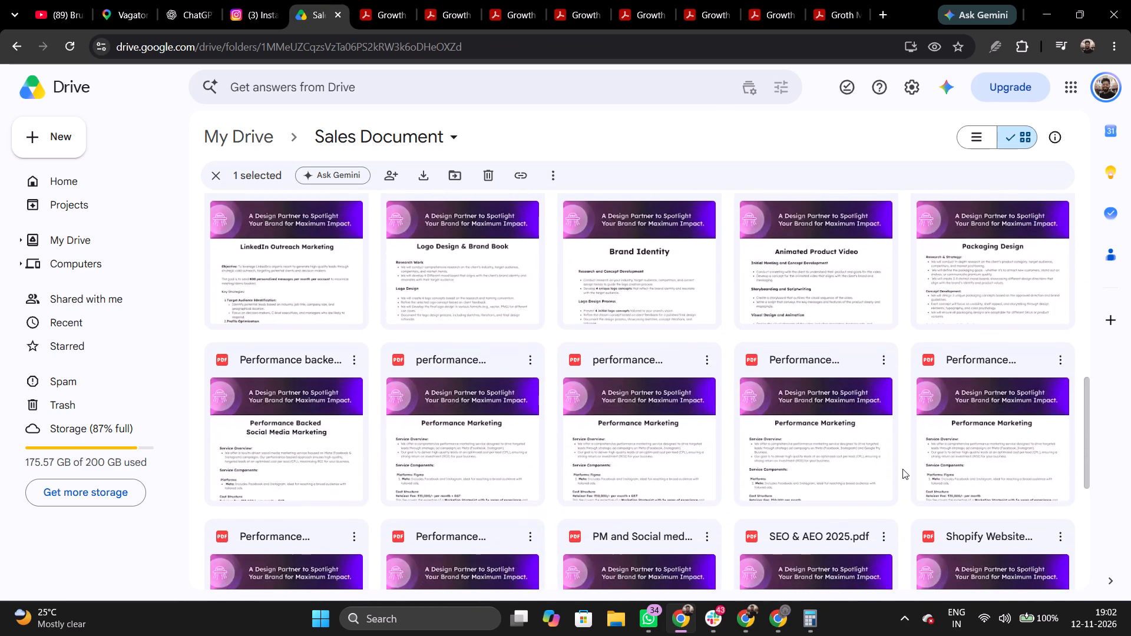
{"action": "scroll", "coordinate": [902, 469], "scroll_direction": "down", "scroll_amount": 1}
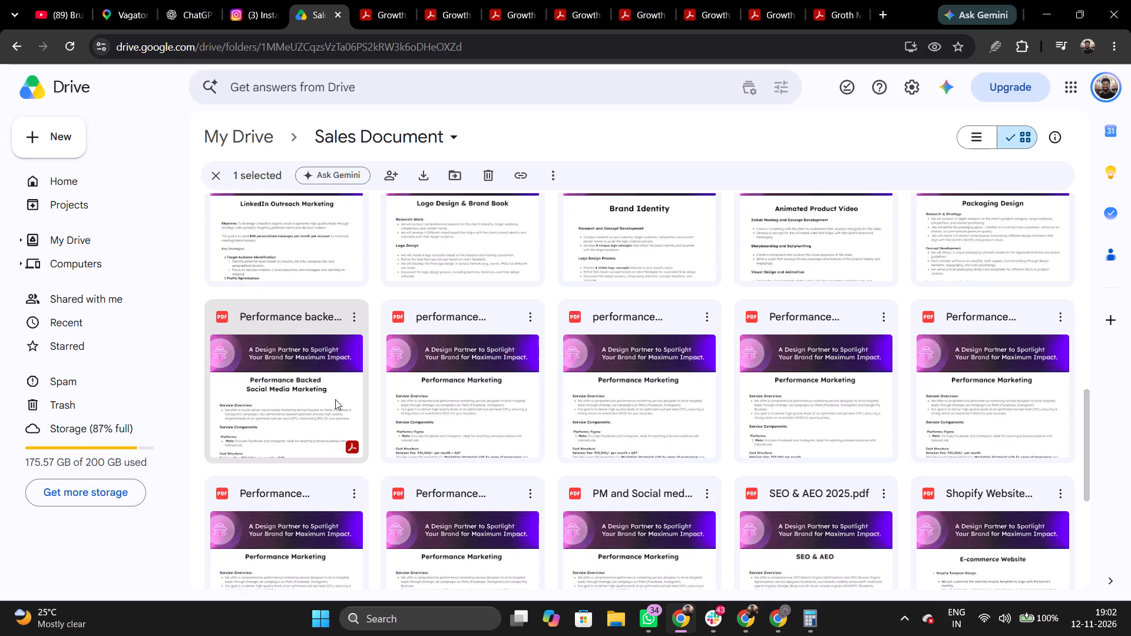
{"action": "double_click", "coordinate": [279, 396]}
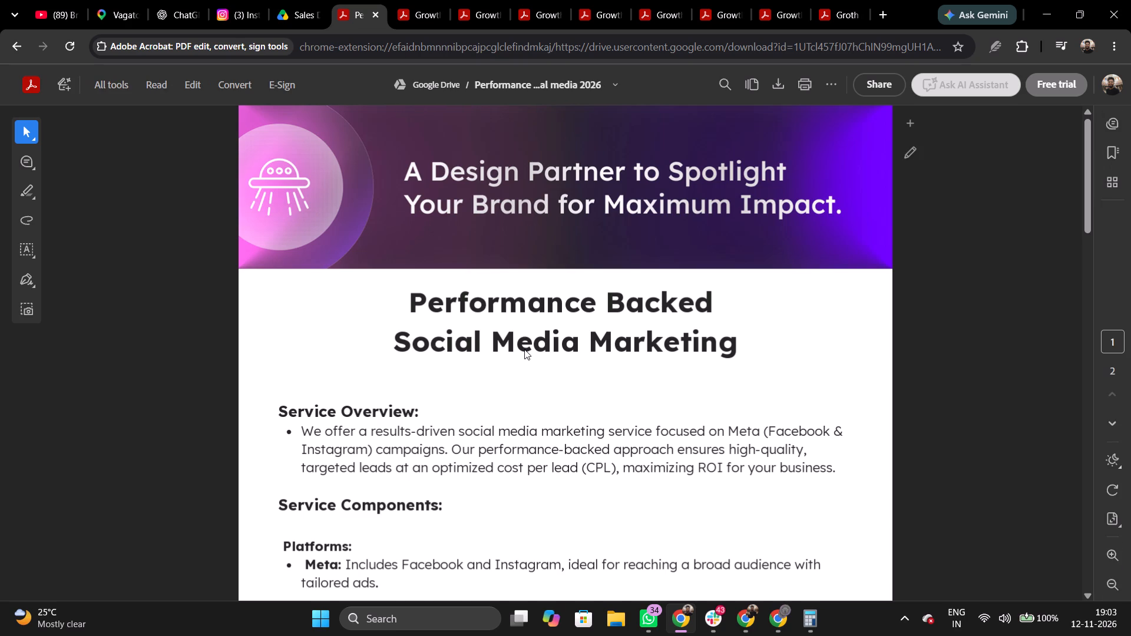
{"action": "scroll", "coordinate": [524, 349], "scroll_direction": "down", "scroll_amount": 8}
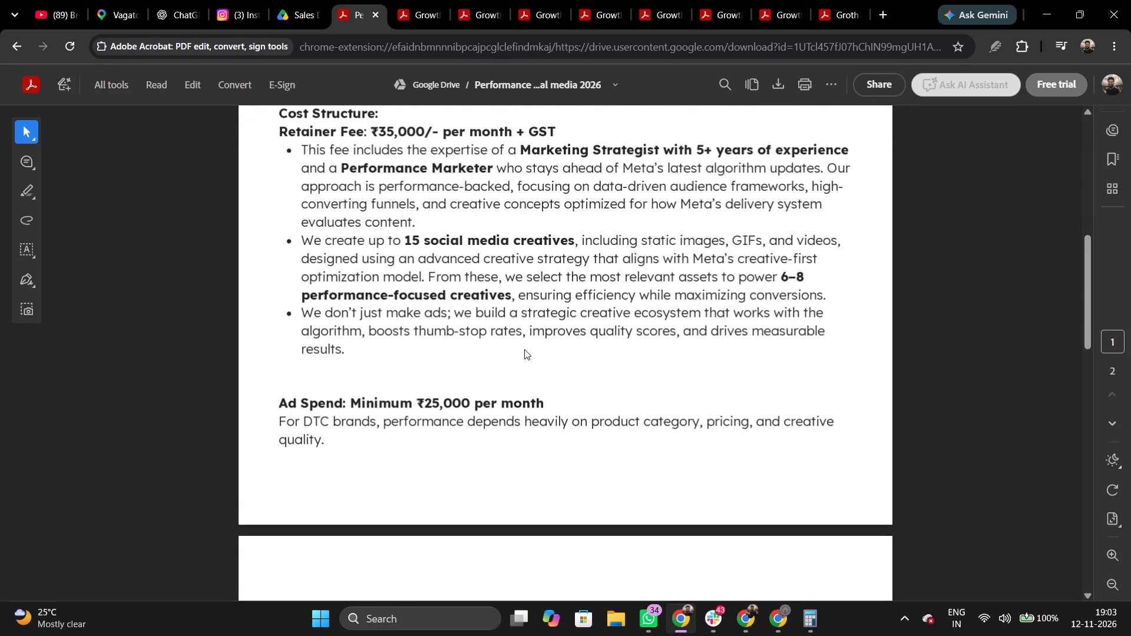
{"action": "scroll", "coordinate": [524, 349], "scroll_direction": "down", "scroll_amount": 11}
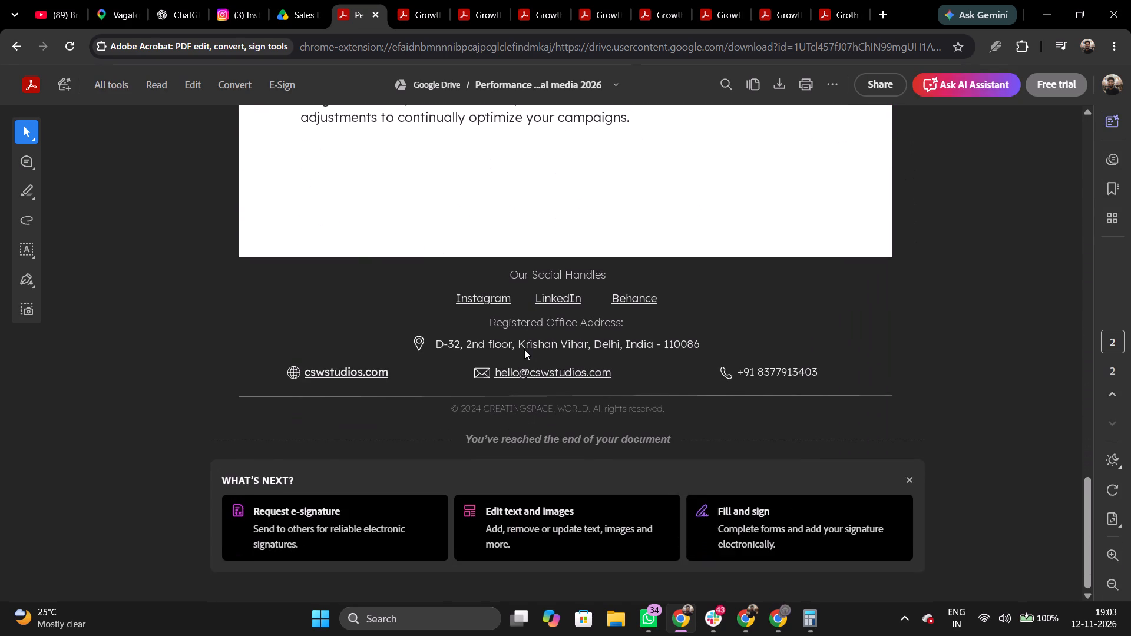
{"action": "left_click", "coordinate": [303, 1]}
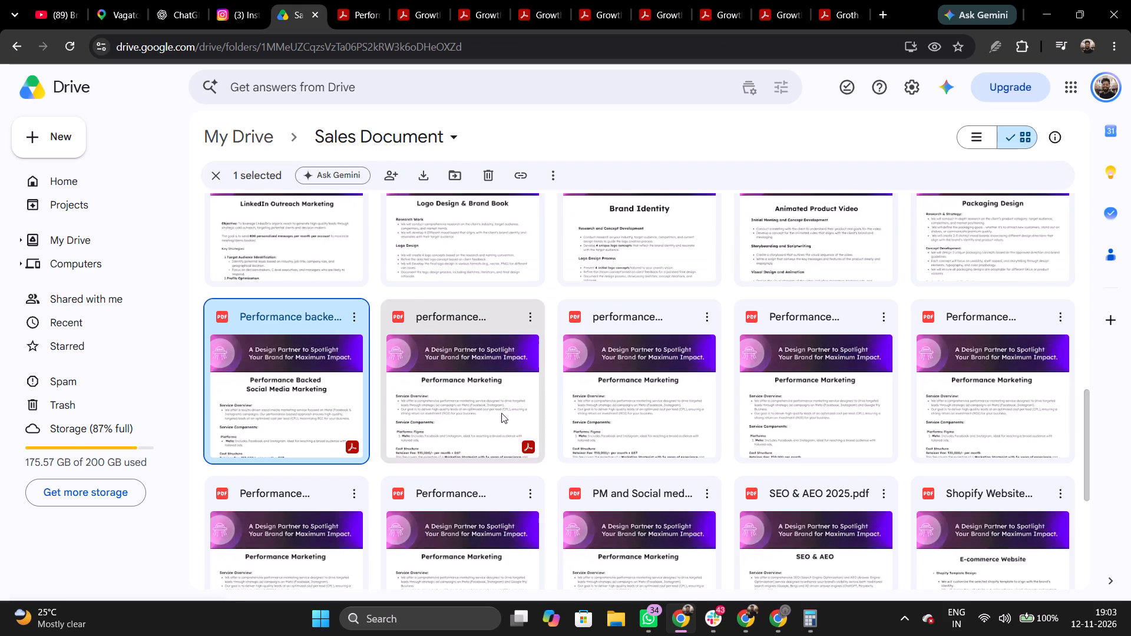
Review the service overview and cost structure in the performance marketing lead Gen 35k PDF.
{"action": "double_click", "coordinate": [501, 413]}
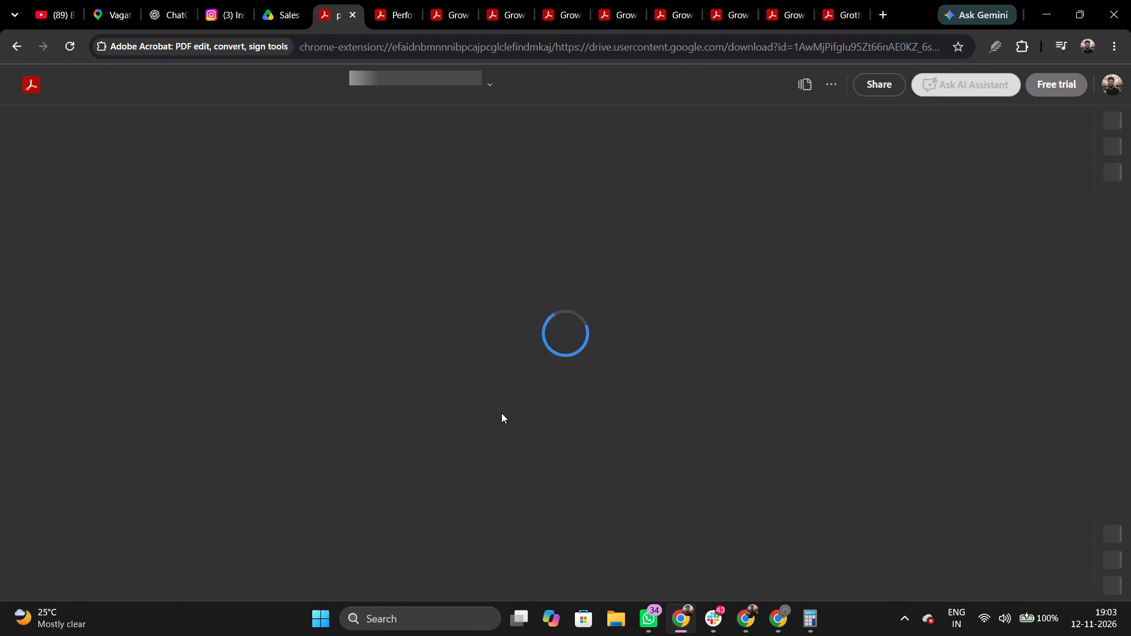
{"action": "scroll", "coordinate": [501, 413], "scroll_direction": "down", "scroll_amount": 2}
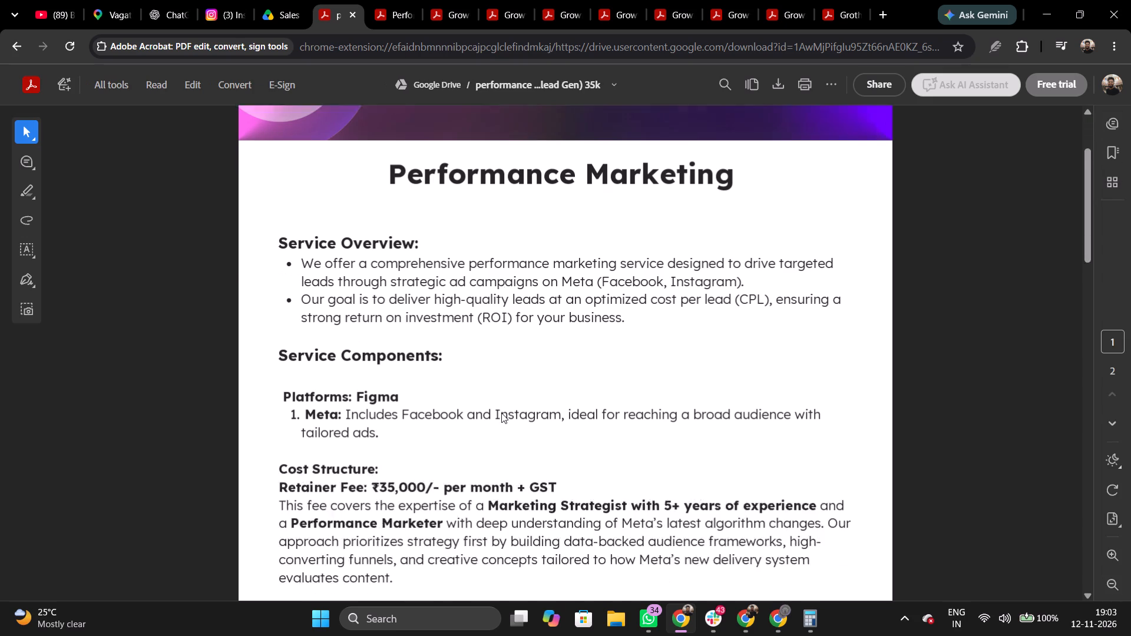
{"action": "scroll", "coordinate": [501, 413], "scroll_direction": "down", "scroll_amount": 2}
{"action": "left_click", "coordinate": [294, 17]}
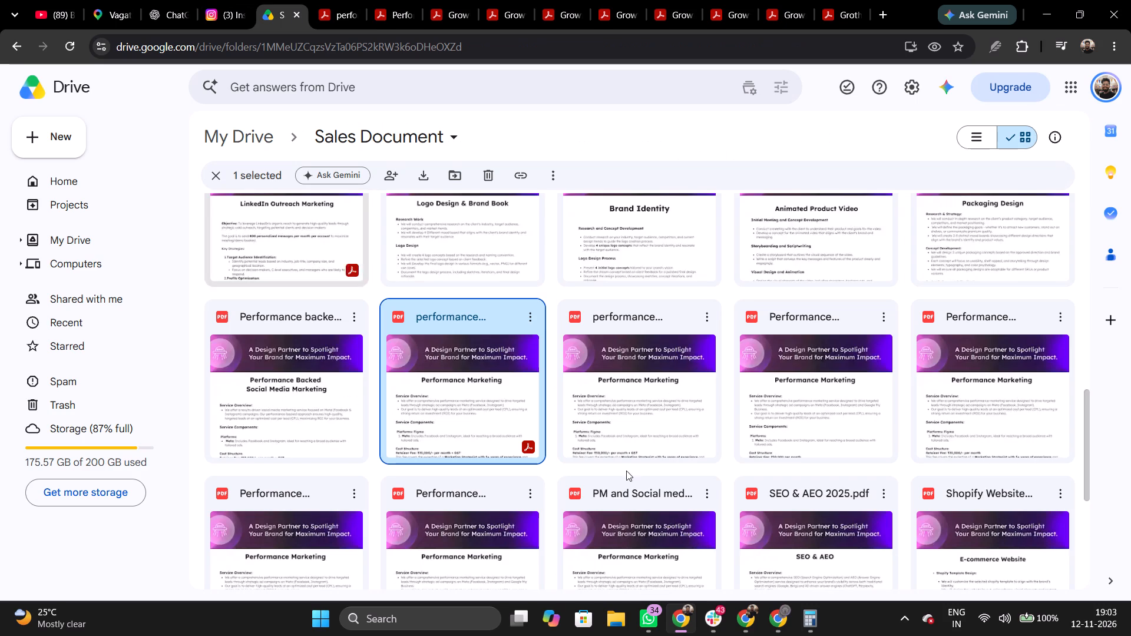
Read through the performance marketing (lead Gen) PDF, covering its service components, cost structure, KPIs, ad creation and reporting terms.
{"action": "double_click", "coordinate": [686, 402]}
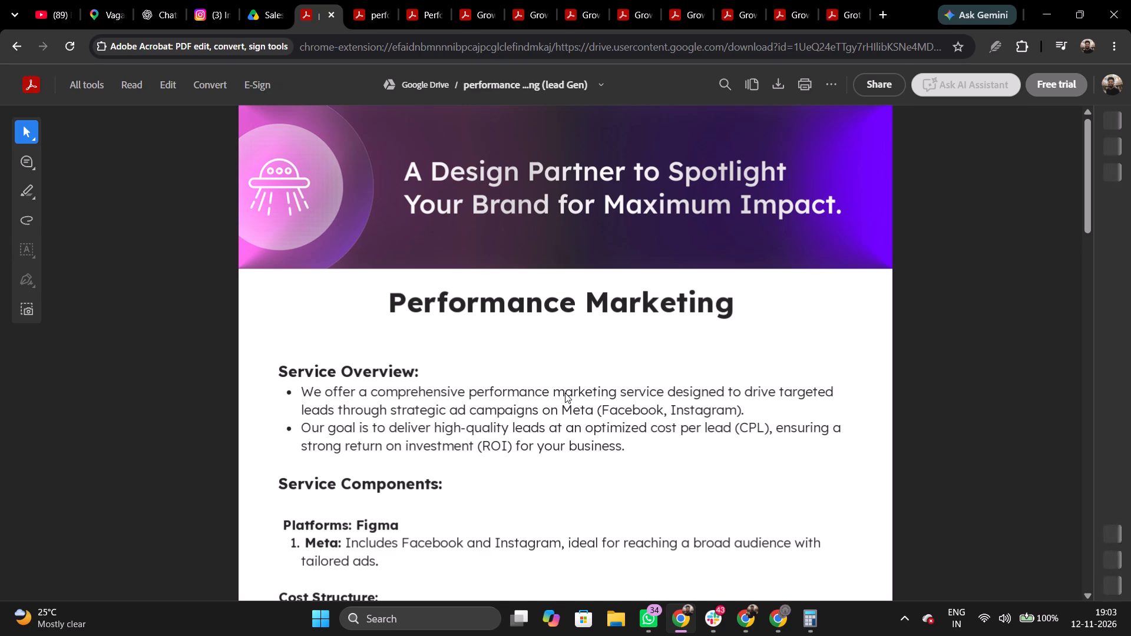
{"action": "scroll", "coordinate": [565, 393], "scroll_direction": "down", "scroll_amount": 2}
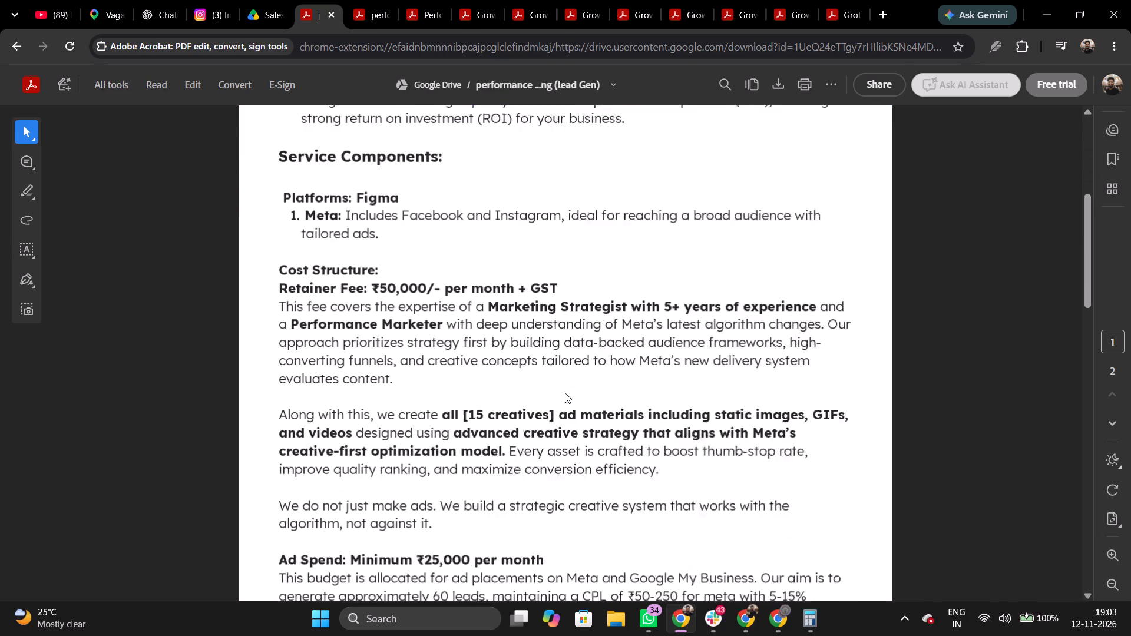
{"action": "scroll", "coordinate": [565, 393], "scroll_direction": "down", "scroll_amount": 9}
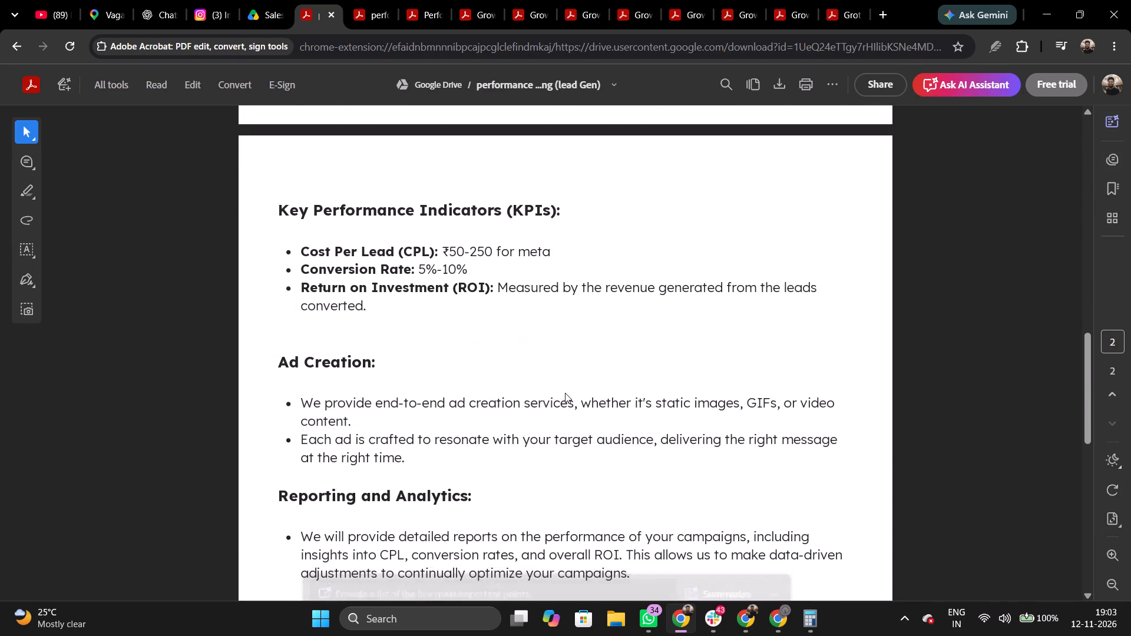
{"action": "scroll", "coordinate": [565, 393], "scroll_direction": "down", "scroll_amount": 4}
Return to the Sales Document folder and review the service components, retainer fee and minimum ad spend in the Performance Marketing 2025 PDF.
{"action": "left_click", "coordinate": [264, 0]}
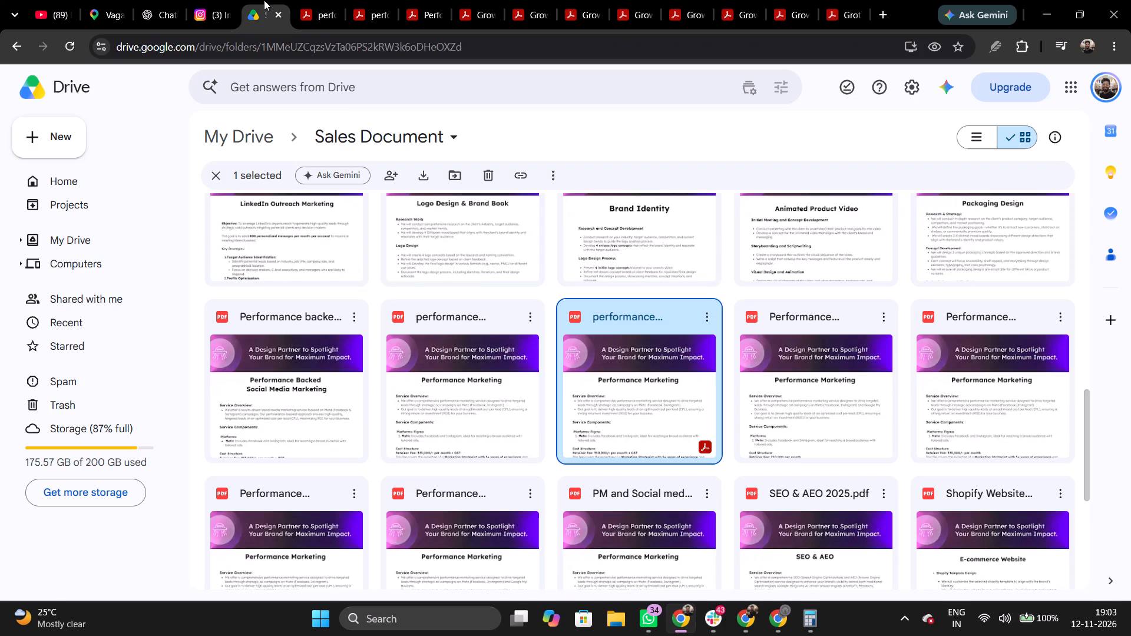
{"action": "double_click", "coordinate": [844, 363]}
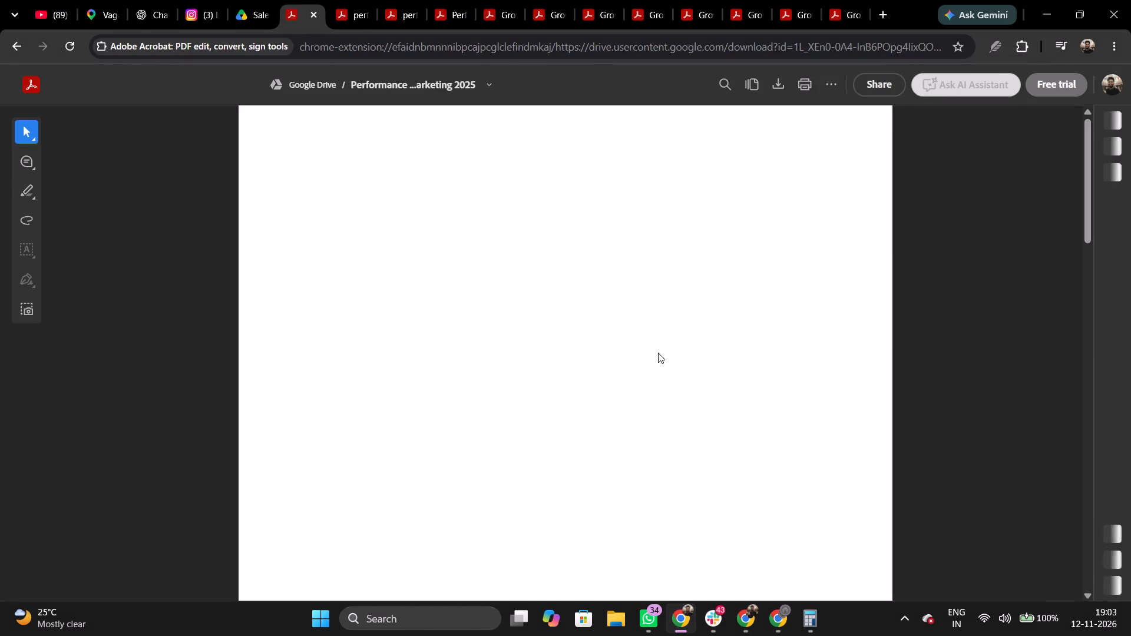
{"action": "scroll", "coordinate": [658, 353], "scroll_direction": "down", "scroll_amount": 5}
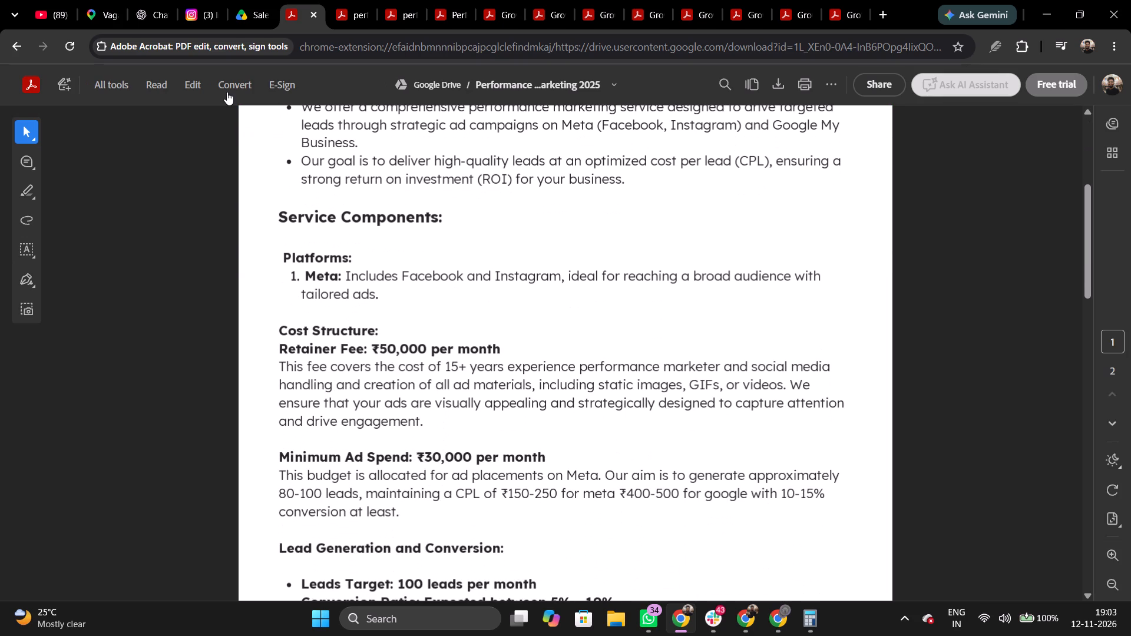
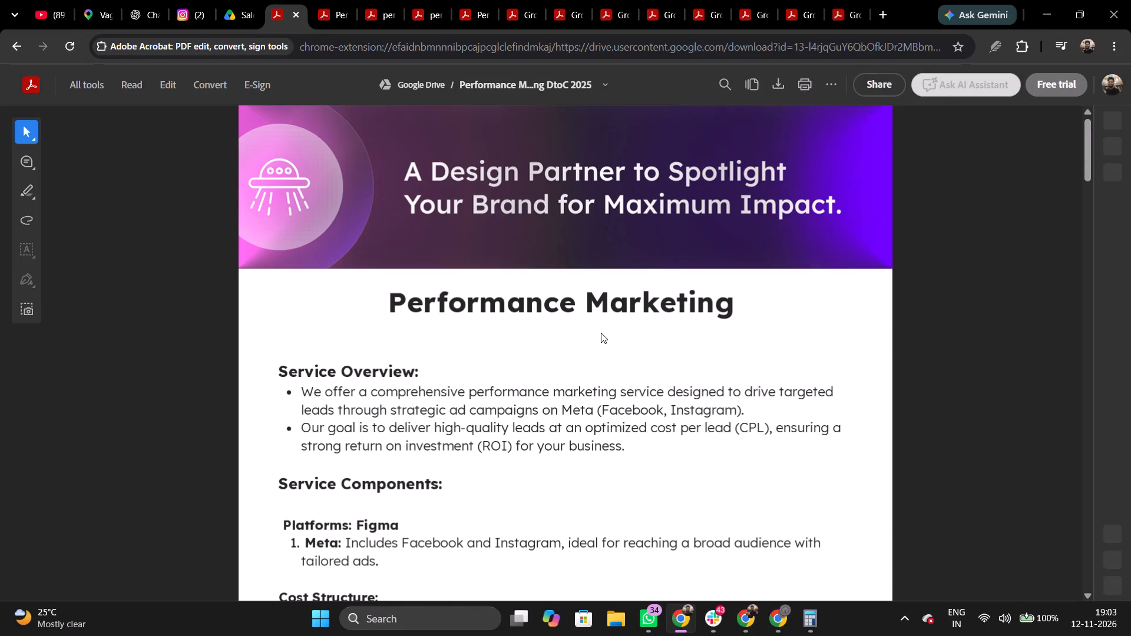
Review the cost structure in the Performance Marketing DtoC 2025 PDF, covering the retainer fee and minimum ad spend.
{"action": "scroll", "coordinate": [601, 333], "scroll_direction": "down", "scroll_amount": 7}
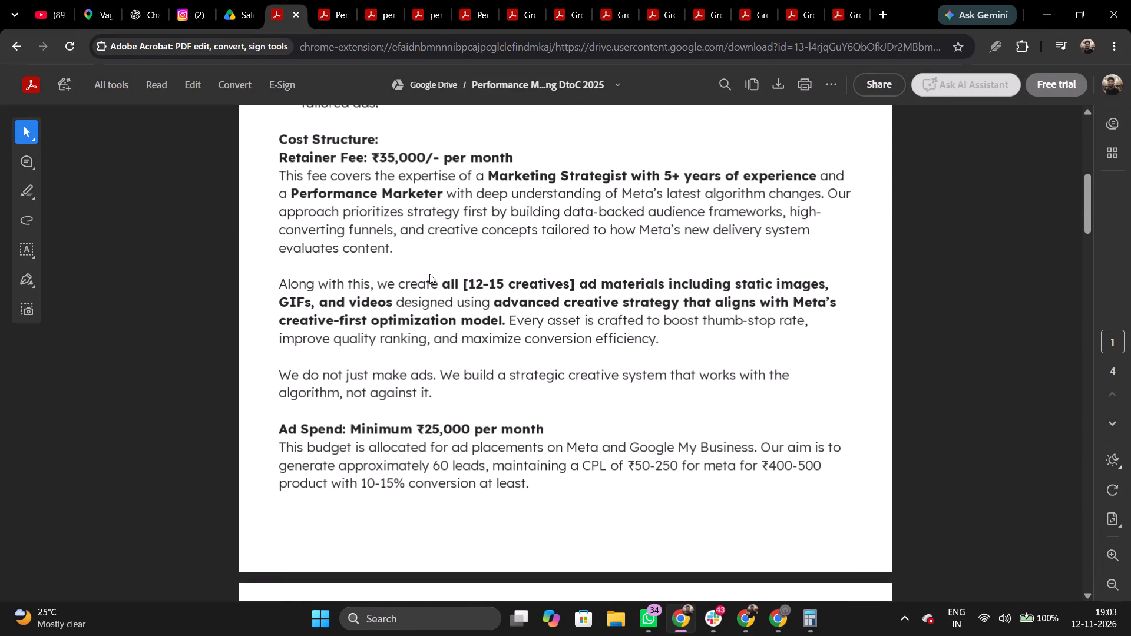
Open the Performance Marketing All Plan 2025 PDF from the Sales Document folder in Google Drive.
{"action": "left_click", "coordinate": [240, 0]}
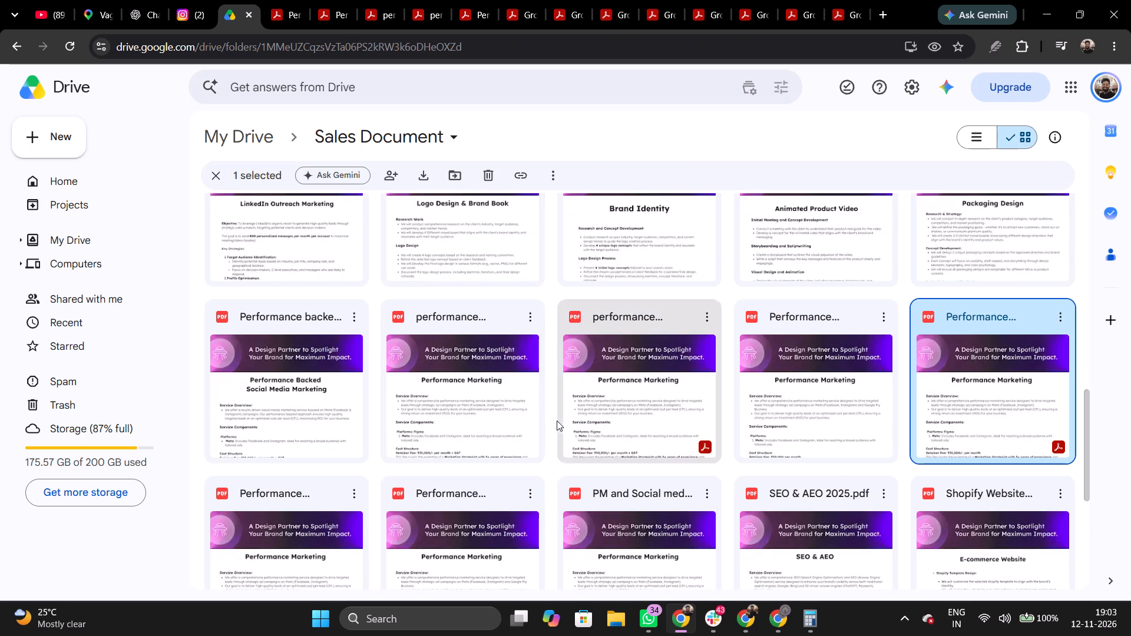
{"action": "scroll", "coordinate": [557, 420], "scroll_direction": "down", "scroll_amount": 2}
{"action": "double_click", "coordinate": [286, 450]}
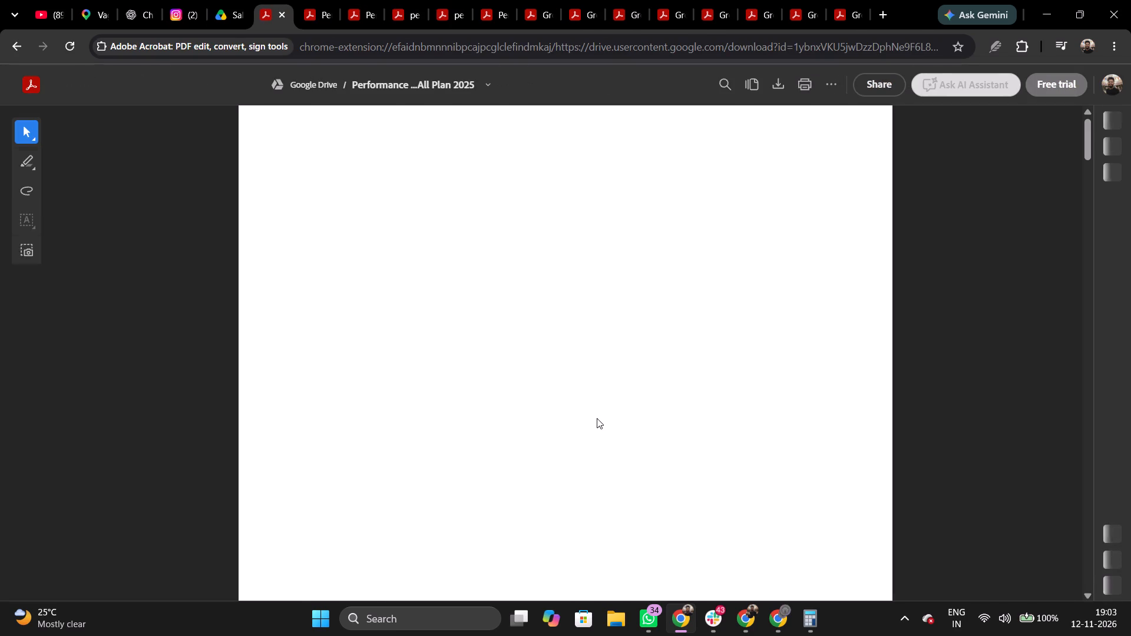
Read through the service components, cost structure and ad spend terms in the Performance ...All Plan 2025 PDF.
{"action": "scroll", "coordinate": [597, 418], "scroll_direction": "down", "scroll_amount": 3}
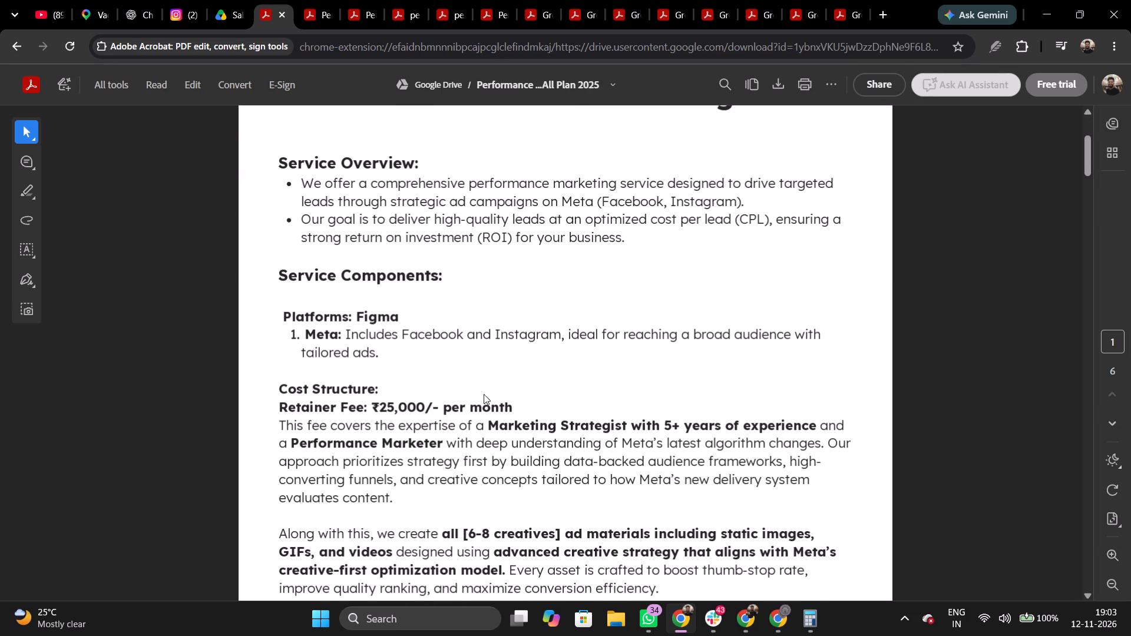
{"action": "scroll", "coordinate": [477, 395], "scroll_direction": "down", "scroll_amount": 2}
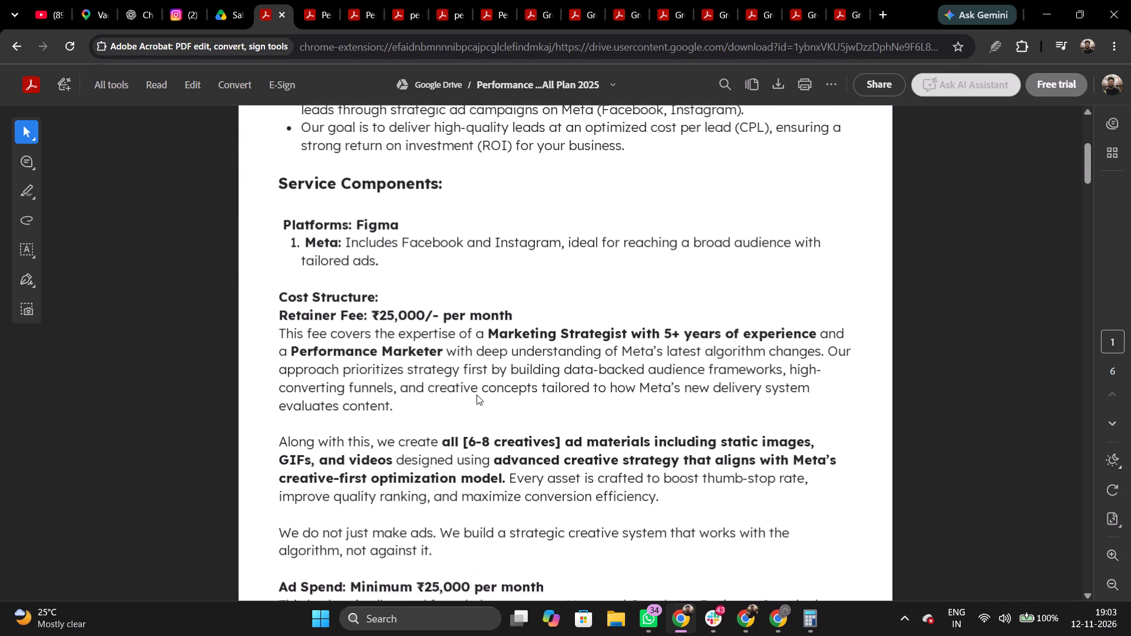
{"action": "scroll", "coordinate": [477, 395], "scroll_direction": "down", "scroll_amount": 2}
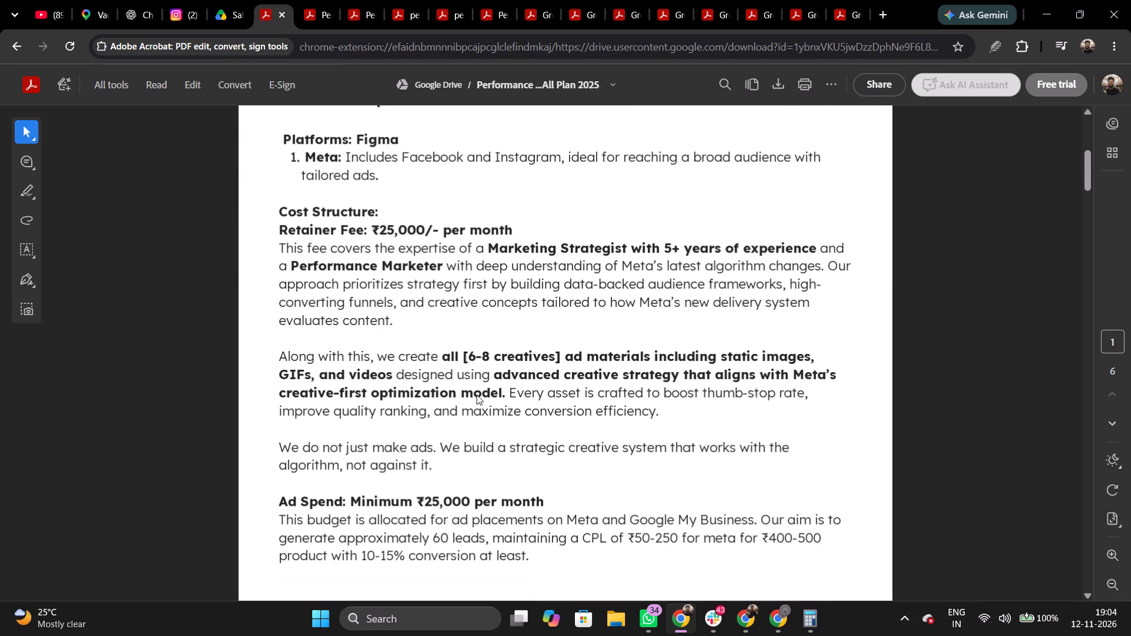
{"action": "scroll", "coordinate": [477, 395], "scroll_direction": "down", "scroll_amount": 2}
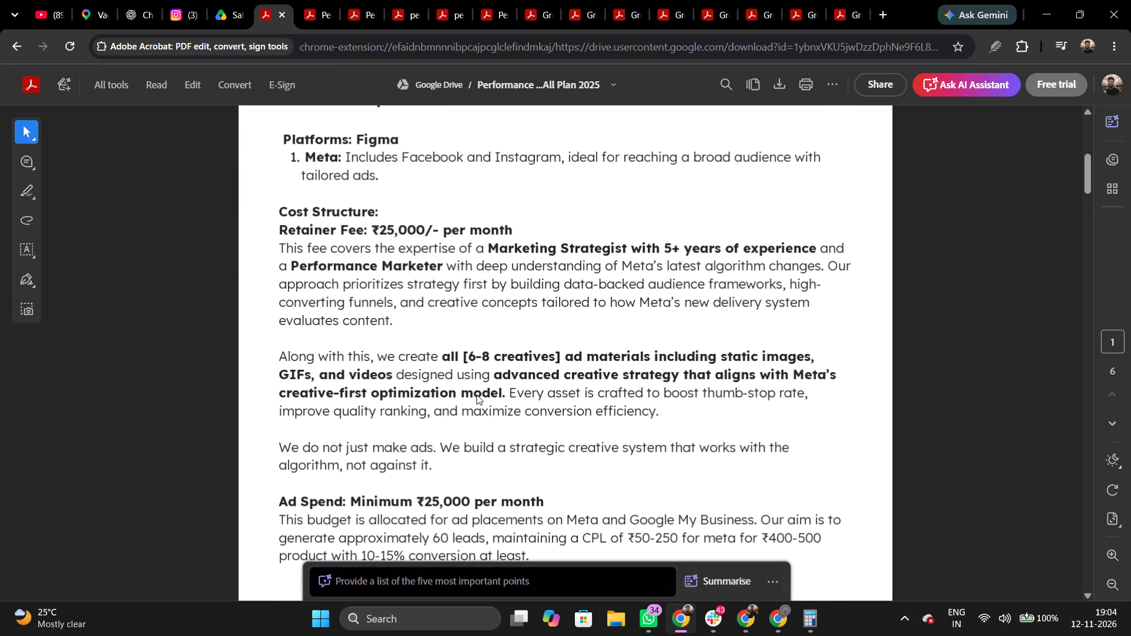
{"action": "scroll", "coordinate": [477, 395], "scroll_direction": "down", "scroll_amount": 2}
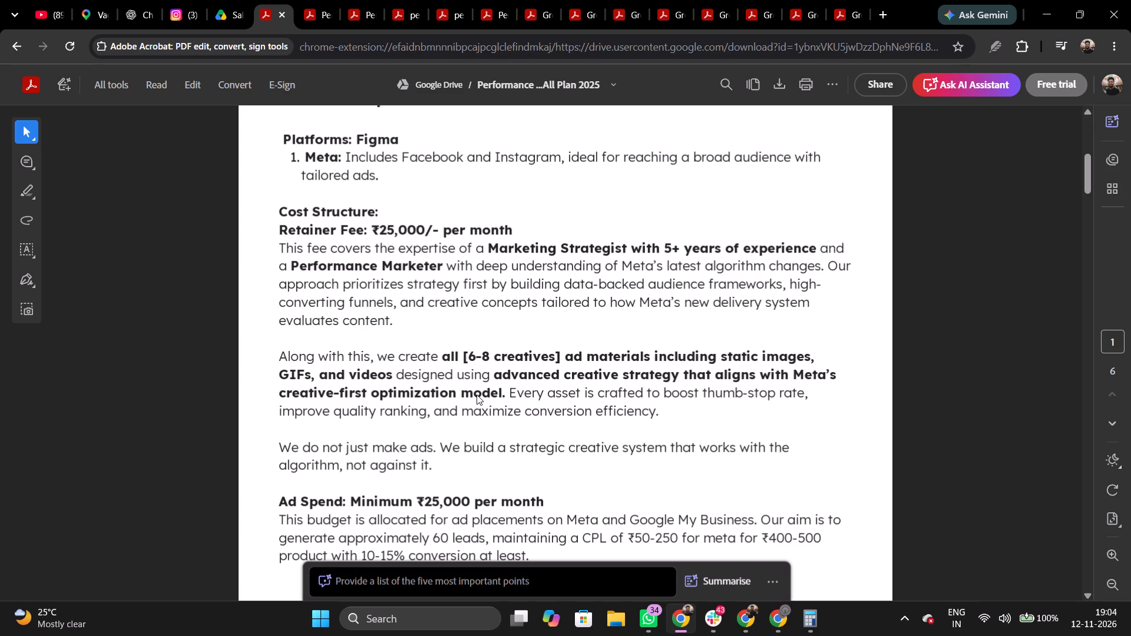
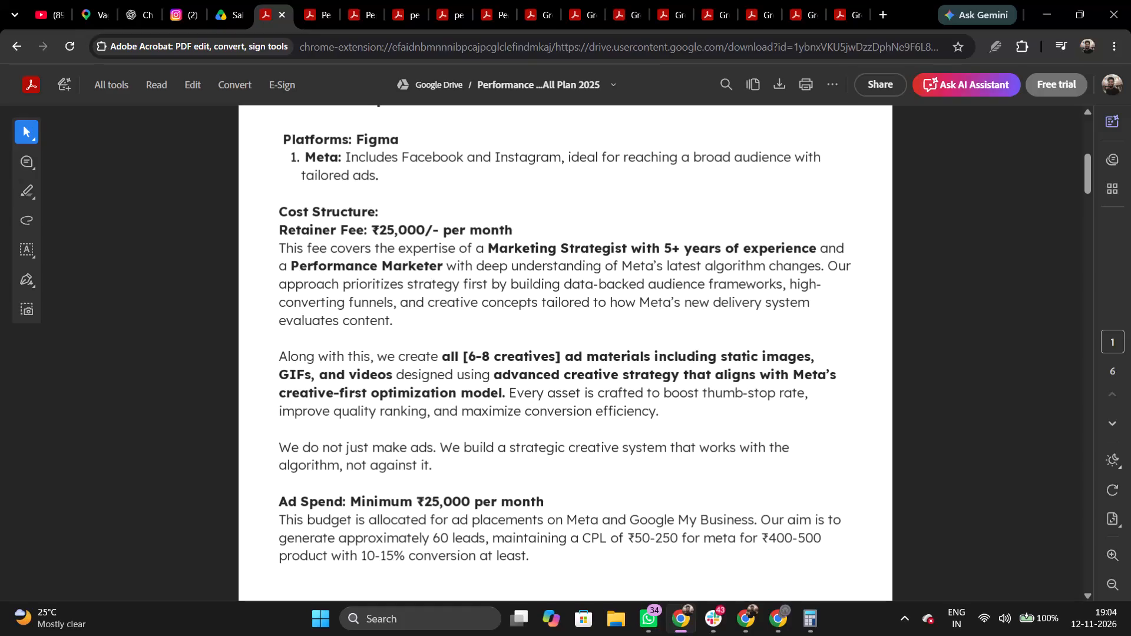
Copy the link of the selected Performance Marketing DtoC All Plan 2025 PDF in the Sales Document folder and open it in a new tab.
{"action": "scroll", "coordinate": [520, 375], "scroll_direction": "down", "scroll_amount": 1}
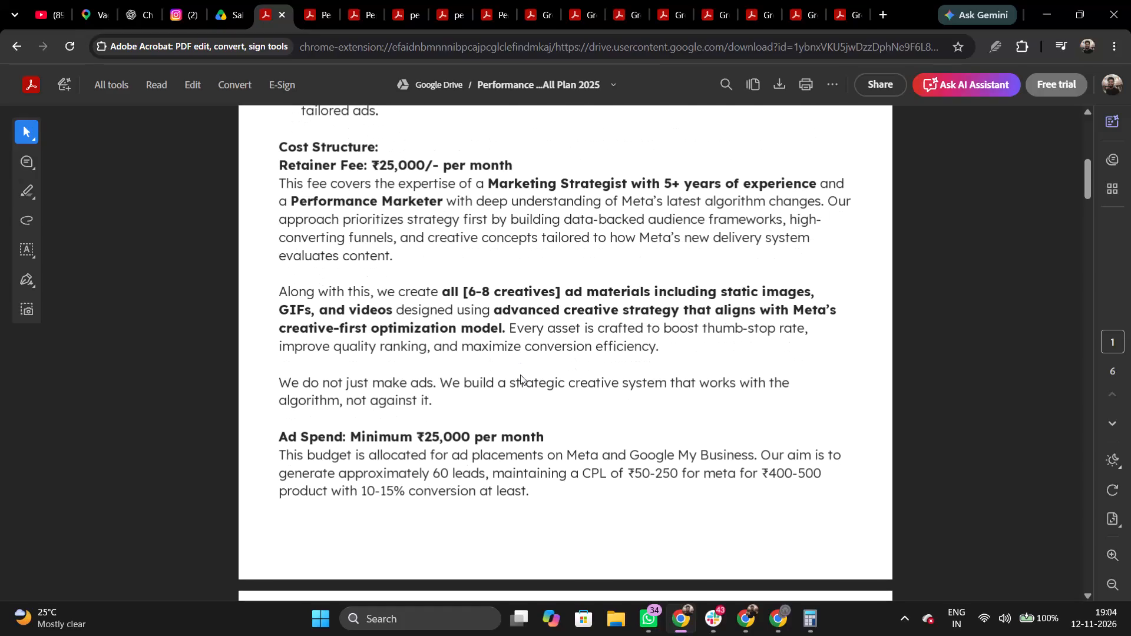
{"action": "left_click", "coordinate": [223, 16]}
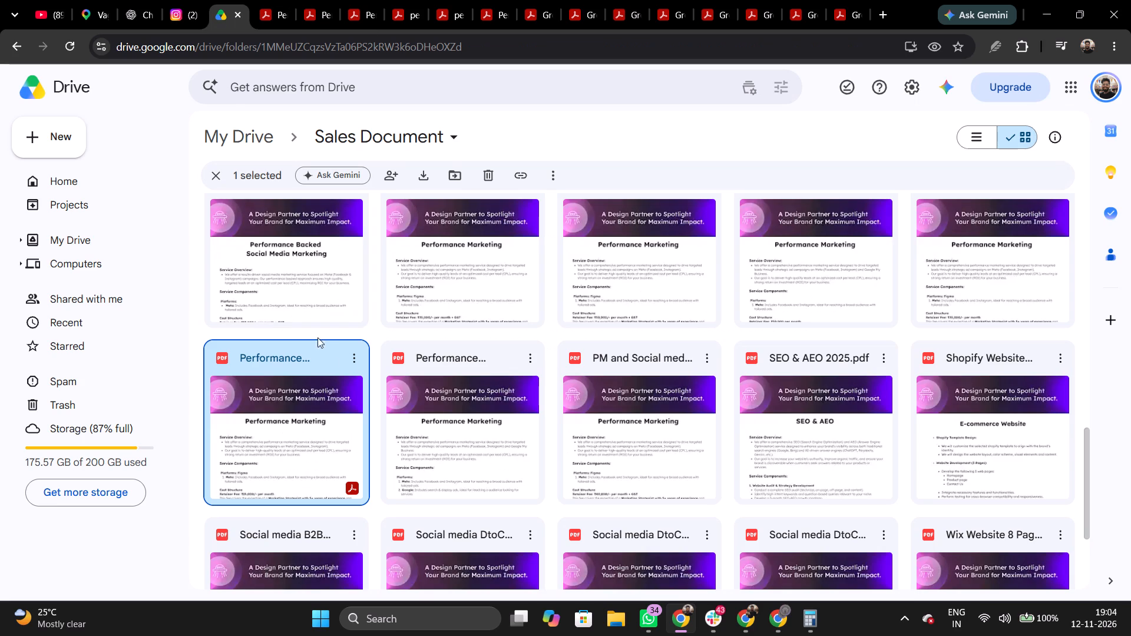
{"action": "left_click", "coordinate": [527, 183]}
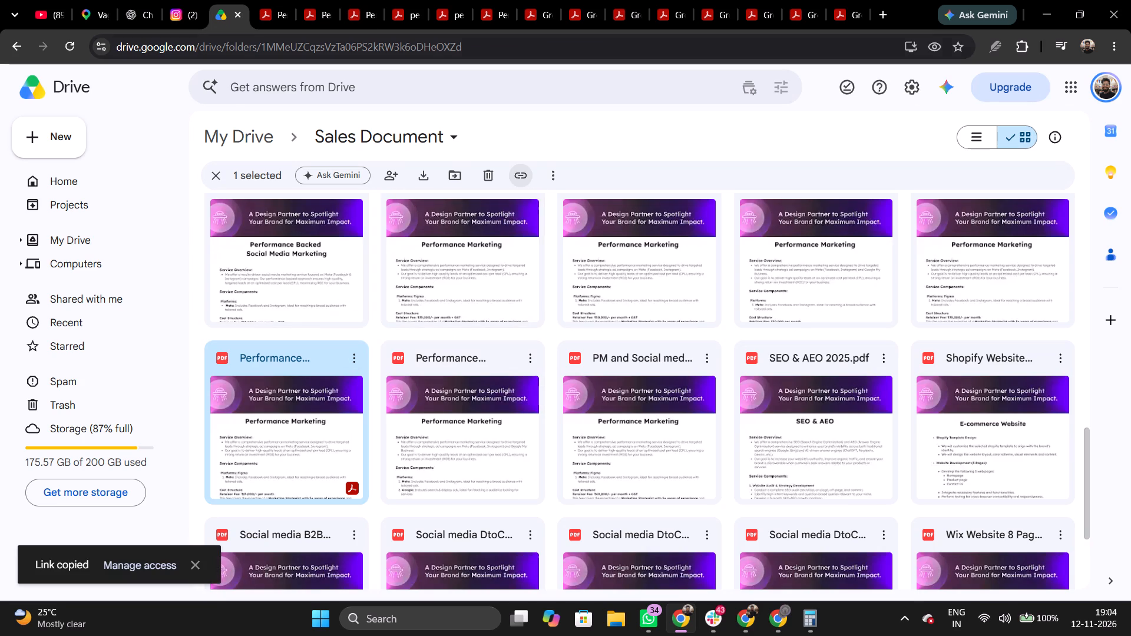
{"action": "left_click", "coordinate": [879, 11]}
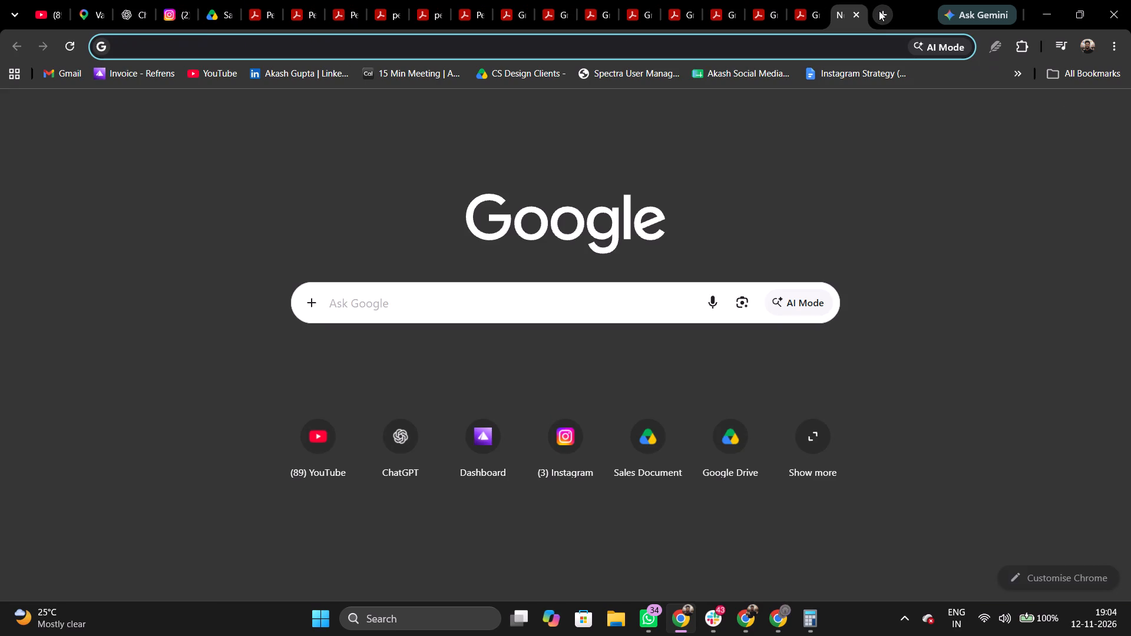
{"action": "key", "text": "ctrl+v"}
{"action": "key", "text": "Return"}
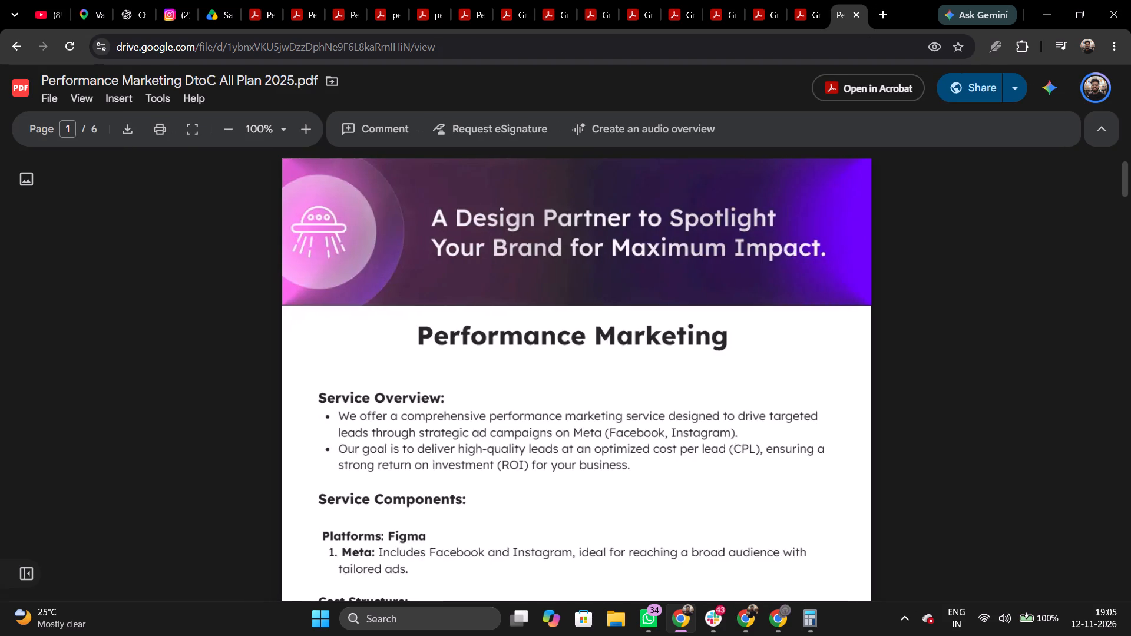
Look through the plans in the Performance Marketing DtoC All Plan 2025 PDF, checking the service components, cost structure, ad spend and KPIs.
{"action": "scroll", "coordinate": [736, 372], "scroll_direction": "down", "scroll_amount": 2}
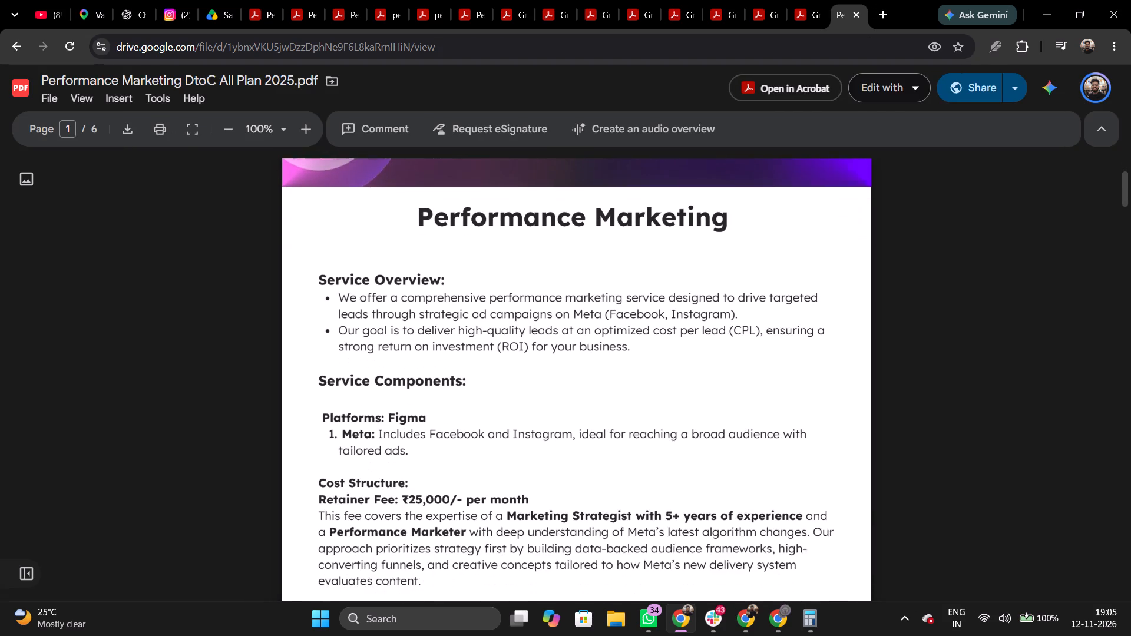
{"action": "scroll", "coordinate": [736, 372], "scroll_direction": "up", "scroll_amount": 2}
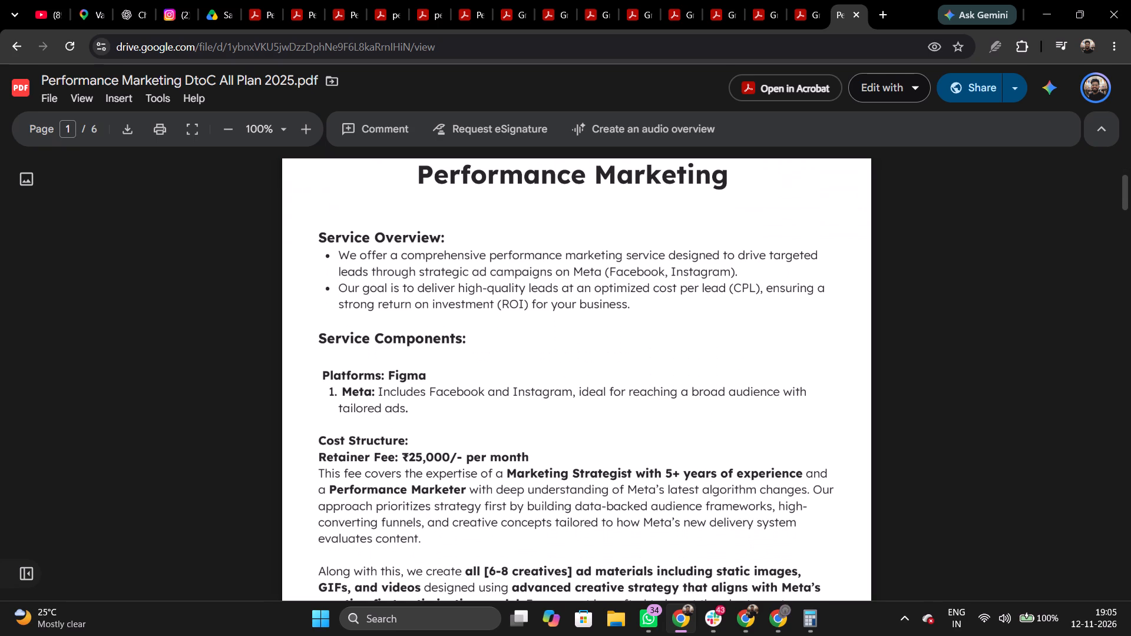
{"action": "scroll", "coordinate": [736, 372], "scroll_direction": "up", "scroll_amount": 2}
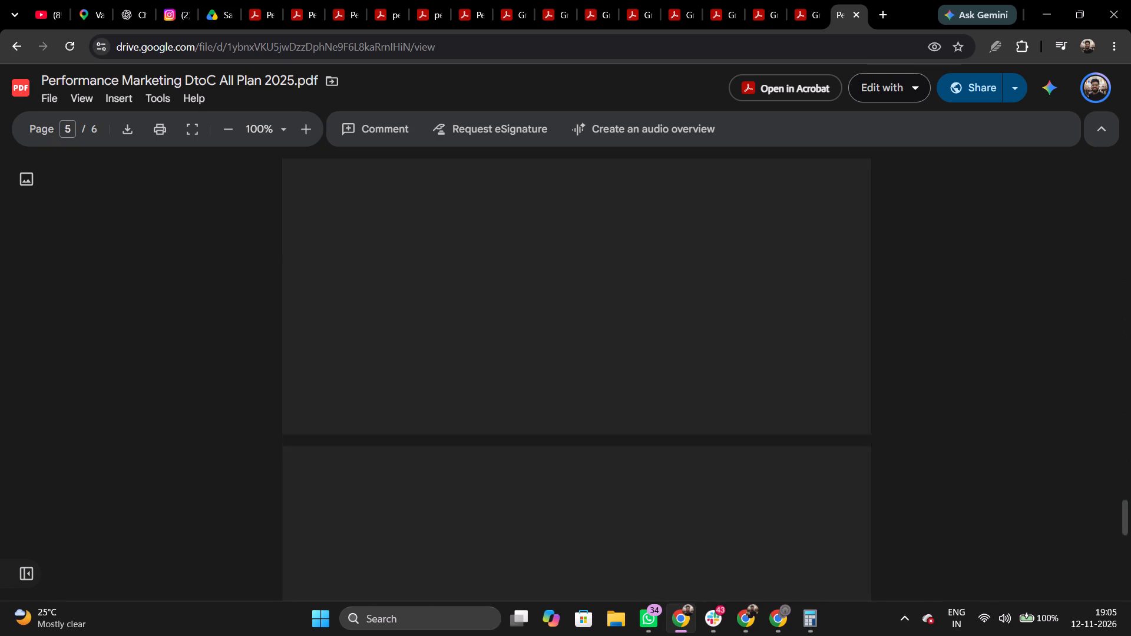
{"action": "scroll", "coordinate": [736, 372], "scroll_direction": "up", "scroll_amount": 5}
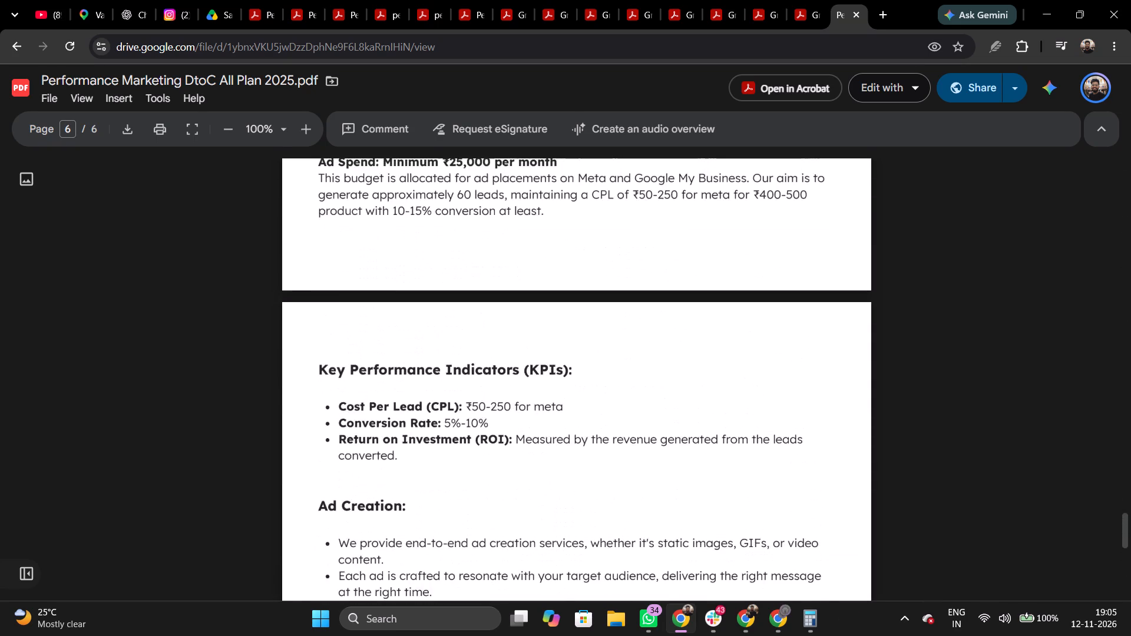
{"action": "scroll", "coordinate": [736, 372], "scroll_direction": "up", "scroll_amount": 10}
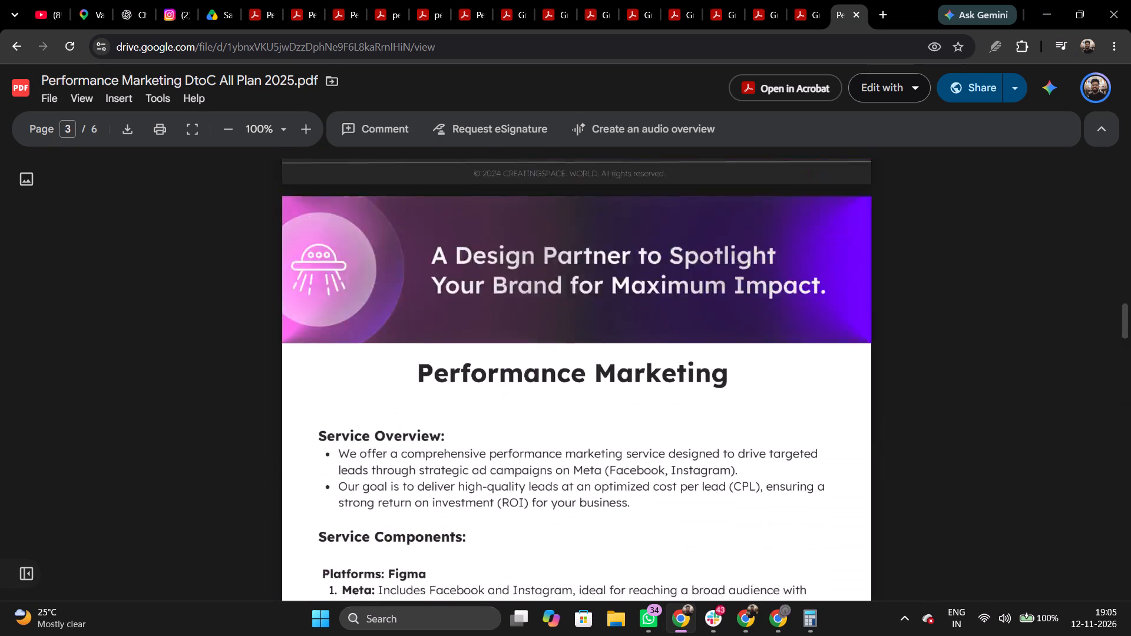
{"action": "scroll", "coordinate": [736, 372], "scroll_direction": "up", "scroll_amount": 6}
{"action": "scroll", "coordinate": [736, 372], "scroll_direction": "down", "scroll_amount": 4}
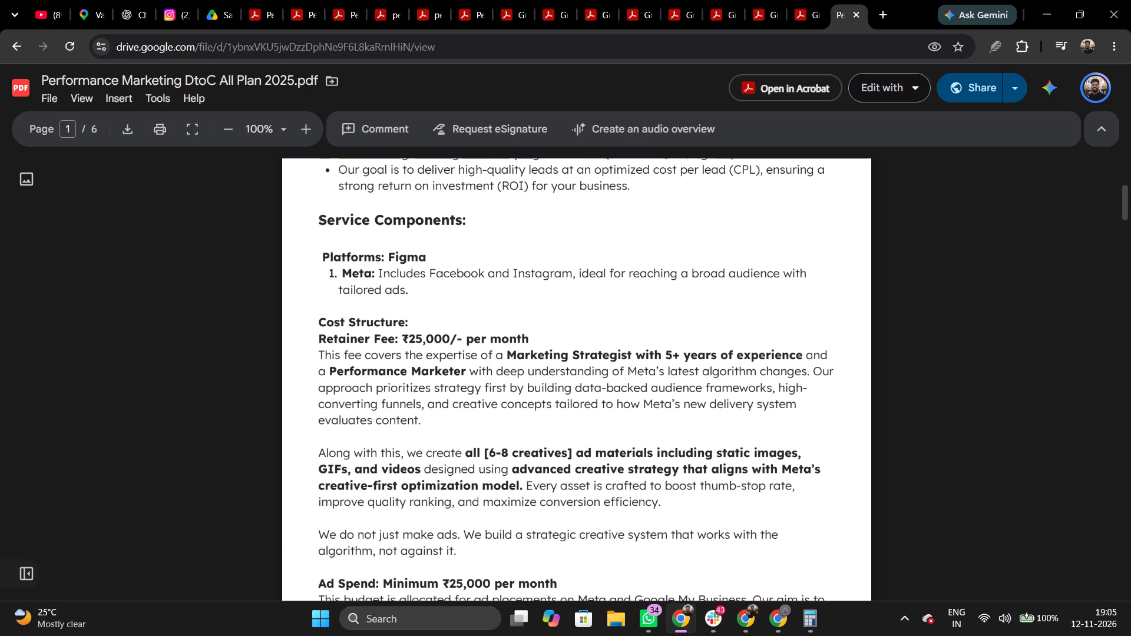
{"action": "scroll", "coordinate": [736, 372], "scroll_direction": "down", "scroll_amount": 5}
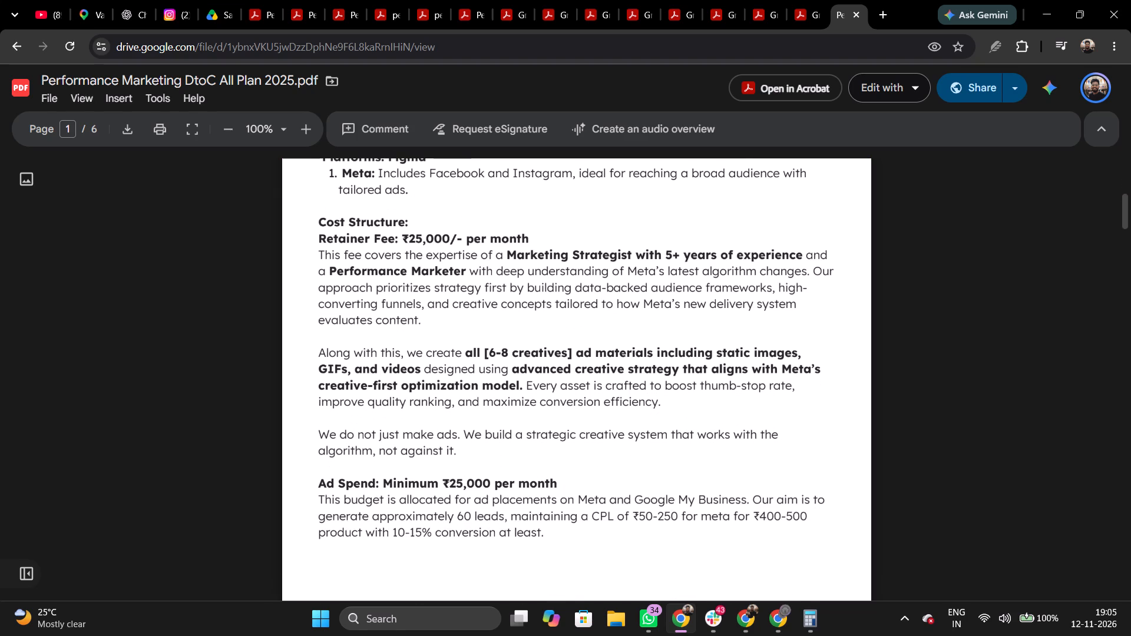
{"action": "scroll", "coordinate": [736, 372], "scroll_direction": "down", "scroll_amount": 5}
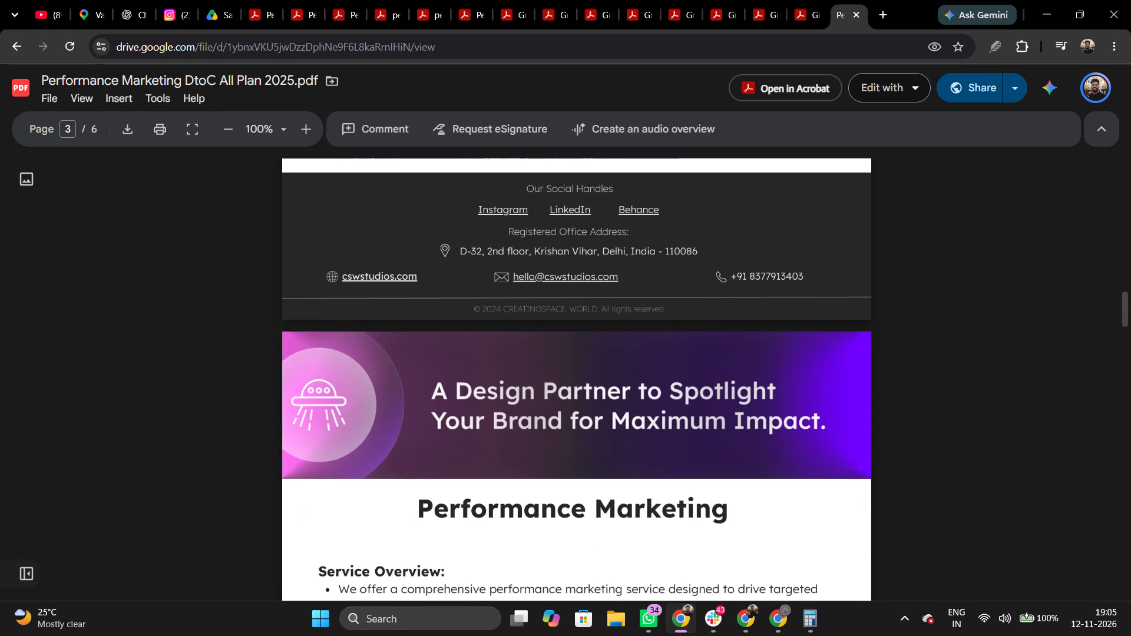
Check the plan's service overview and retainer fee, and copy the sharing link of the Performance Marketing DtoC All Plan 2025 PDF.
{"action": "scroll", "coordinate": [736, 372], "scroll_direction": "down", "scroll_amount": 5}
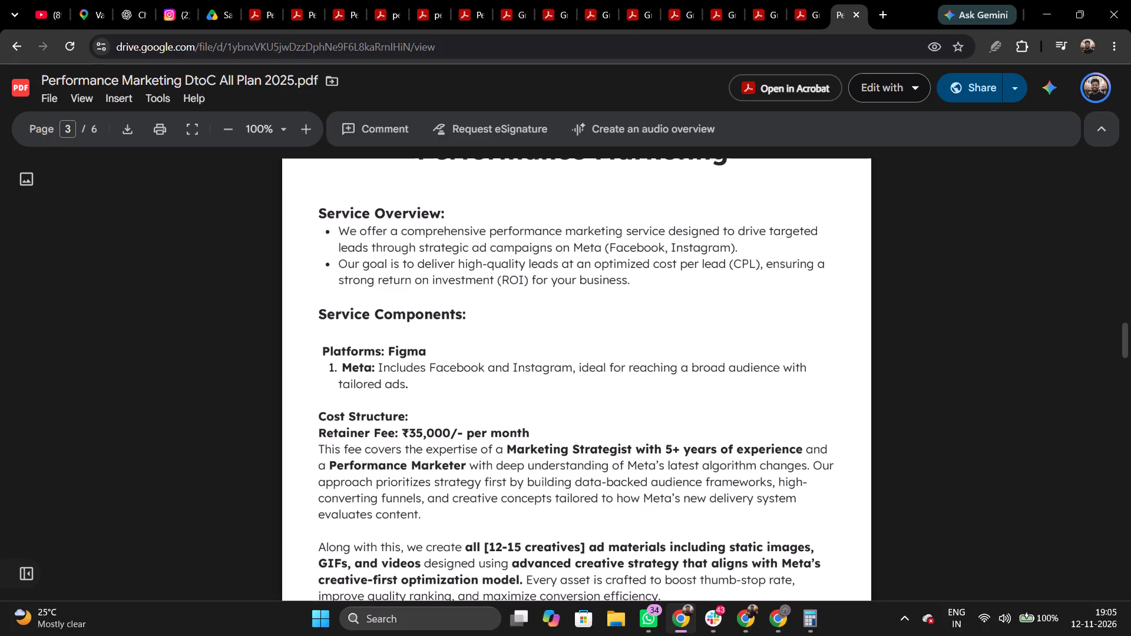
{"action": "scroll", "coordinate": [736, 372], "scroll_direction": "up", "scroll_amount": 11}
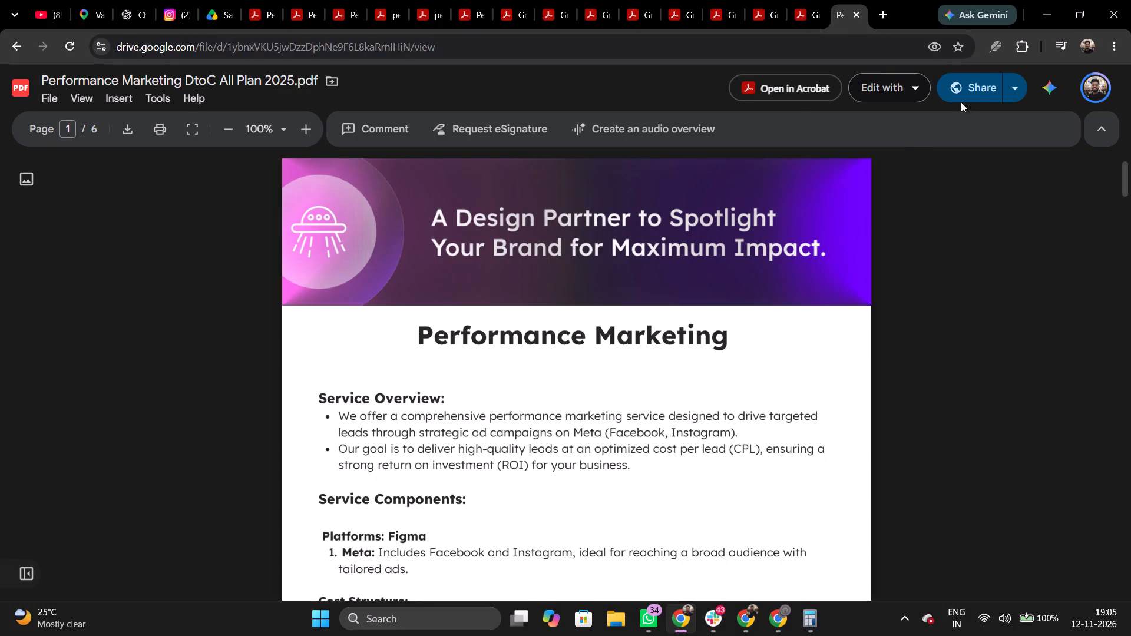
{"action": "left_click", "coordinate": [973, 91]}
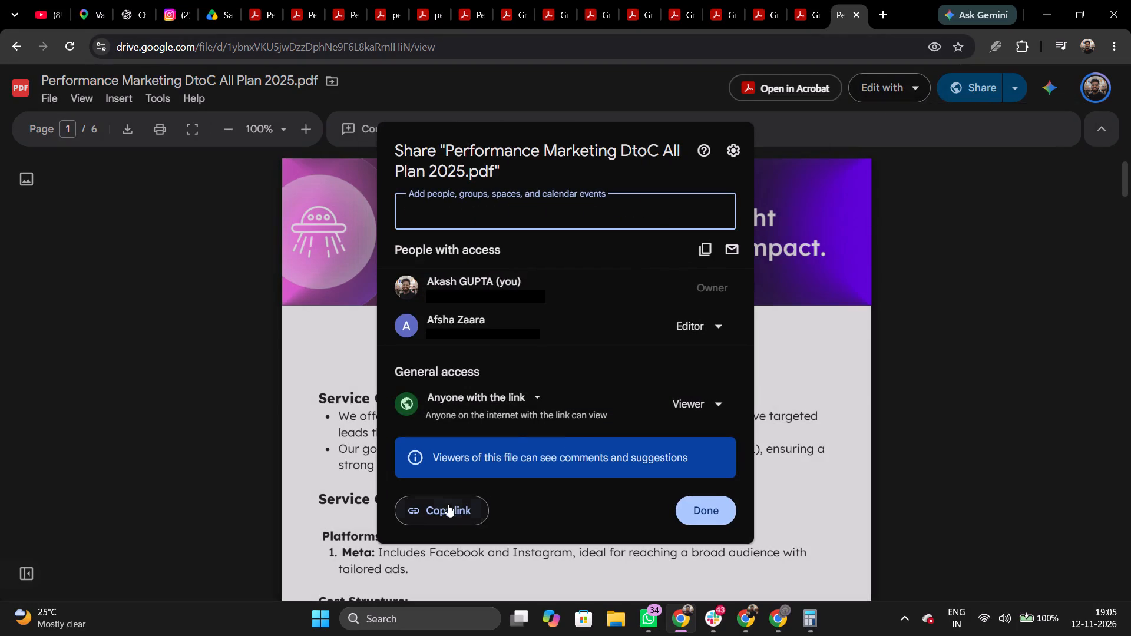
{"action": "left_click", "coordinate": [434, 510]}
{"action": "left_click", "coordinate": [701, 513]}
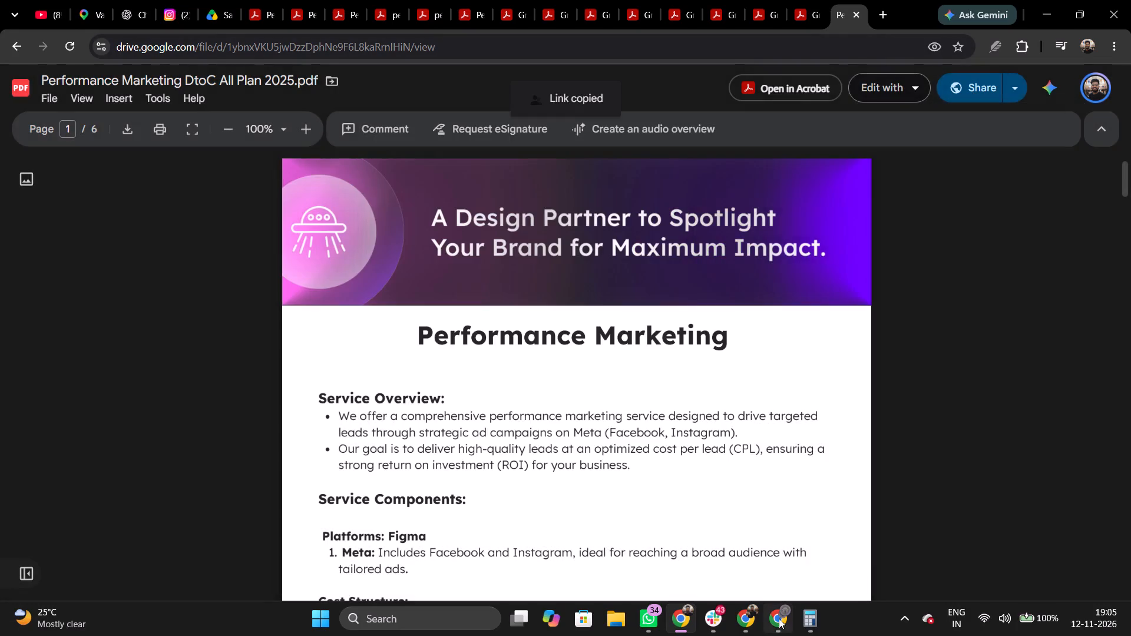
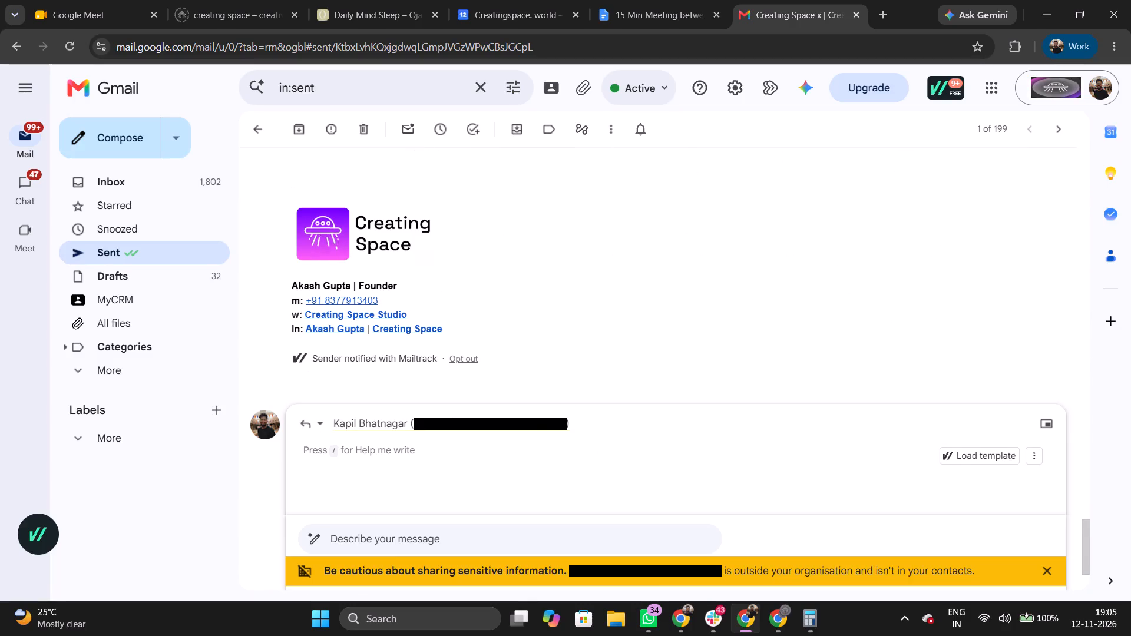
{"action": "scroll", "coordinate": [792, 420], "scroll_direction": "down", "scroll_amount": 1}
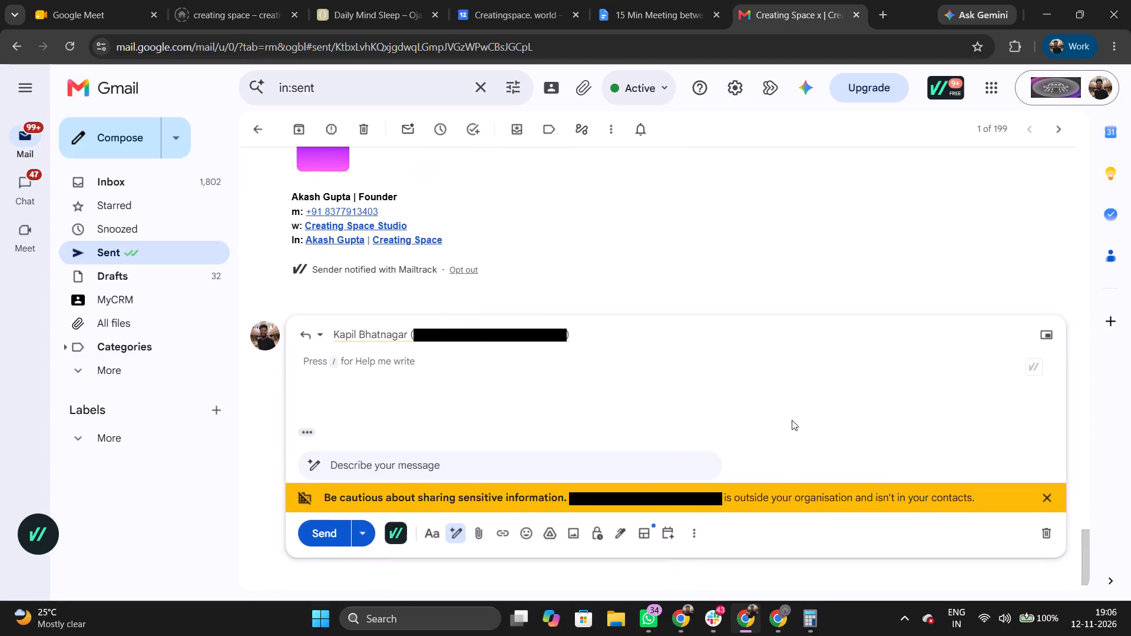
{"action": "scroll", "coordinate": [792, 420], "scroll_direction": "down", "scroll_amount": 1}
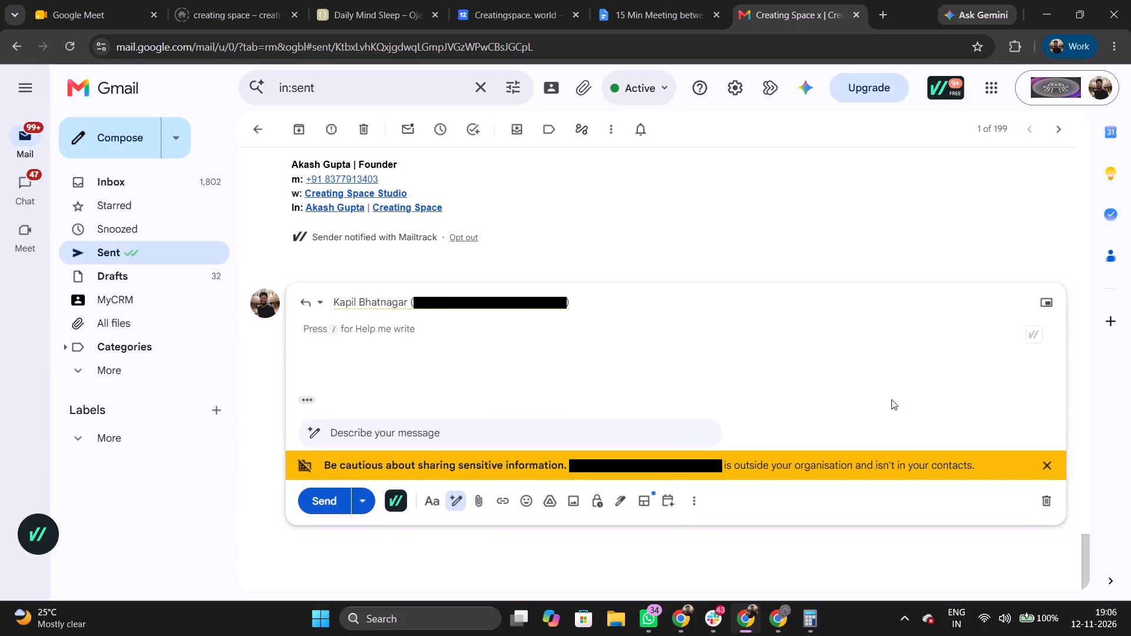
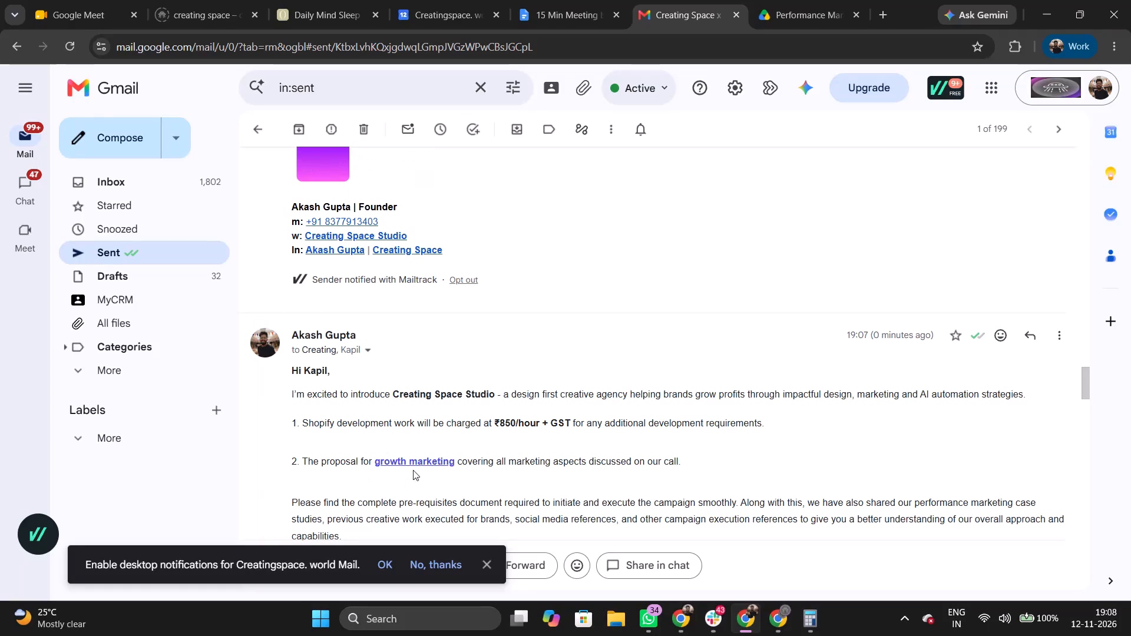
Open the growth marketing link in the sent email to check the linked PDF's service overview and cost structure, and return to the email.
{"action": "left_click", "coordinate": [415, 462]}
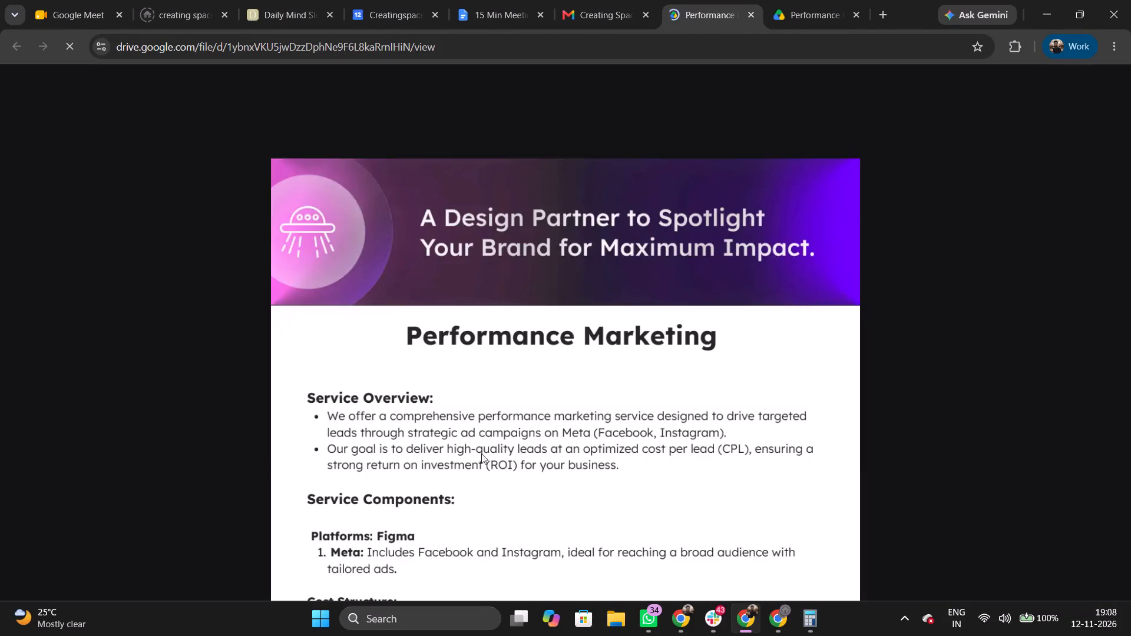
{"action": "scroll", "coordinate": [516, 452], "scroll_direction": "down", "scroll_amount": 5}
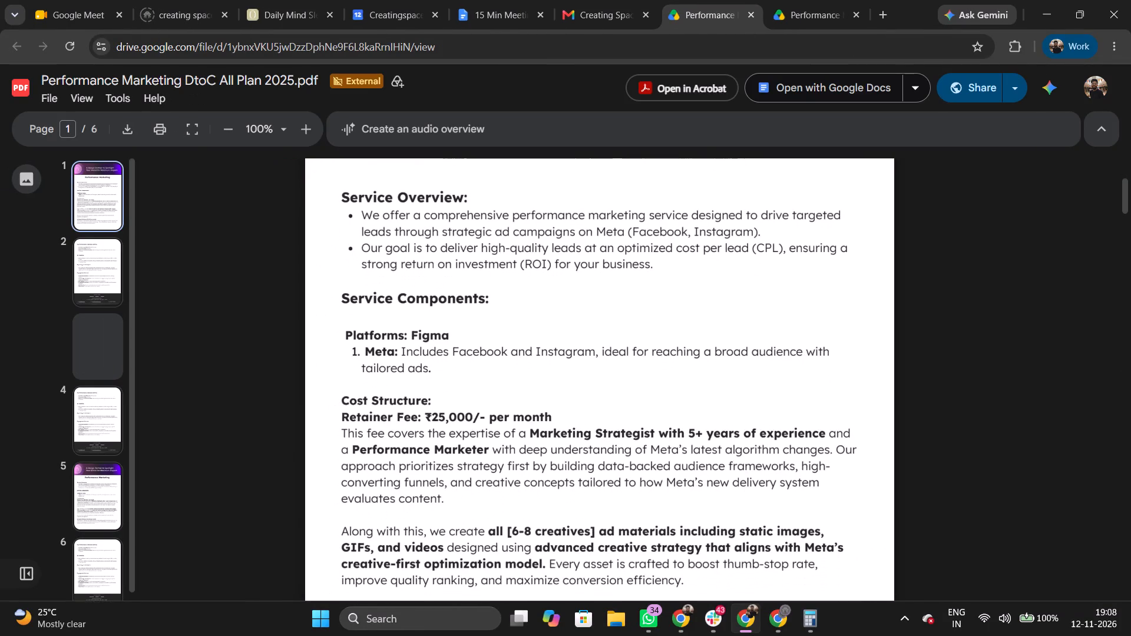
{"action": "scroll", "coordinate": [516, 452], "scroll_direction": "down", "scroll_amount": 1}
{"action": "left_click", "coordinate": [581, 9]}
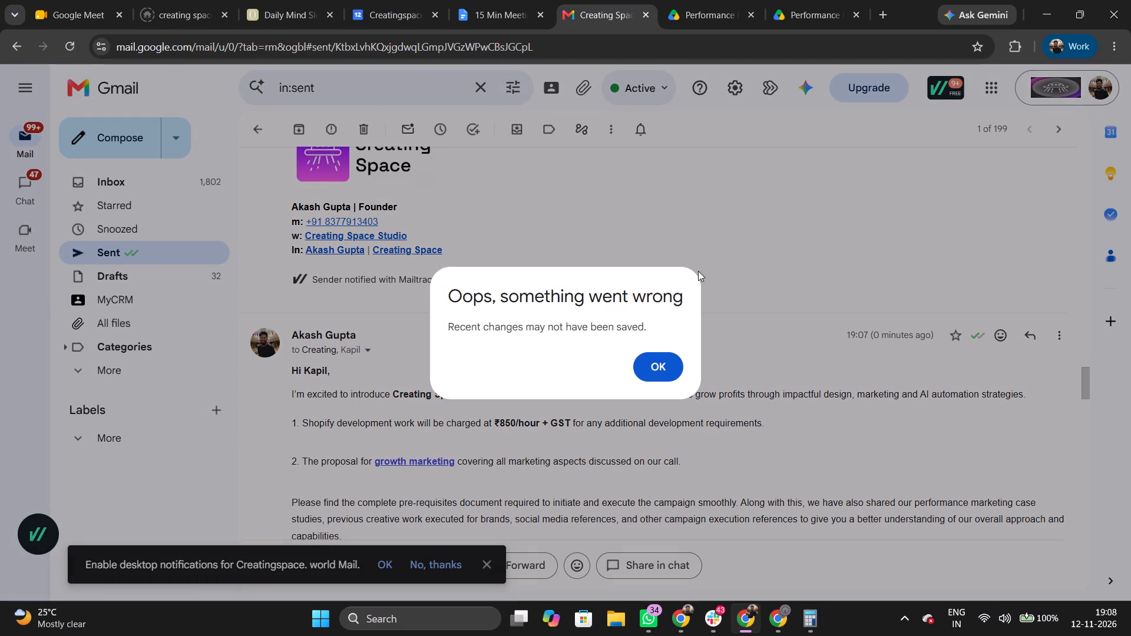
{"action": "left_click", "coordinate": [666, 360]}
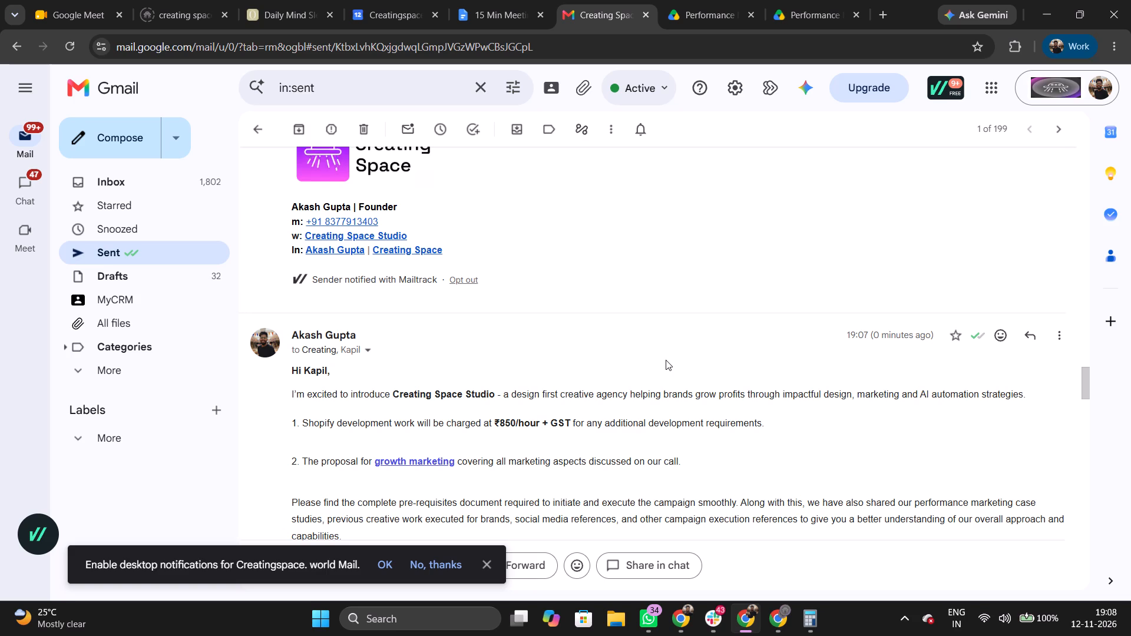
Review the sent client proposal email from the pricing points through the platform, website, creative, influencer and product page requirements.
{"action": "scroll", "coordinate": [609, 435], "scroll_direction": "down", "scroll_amount": 2}
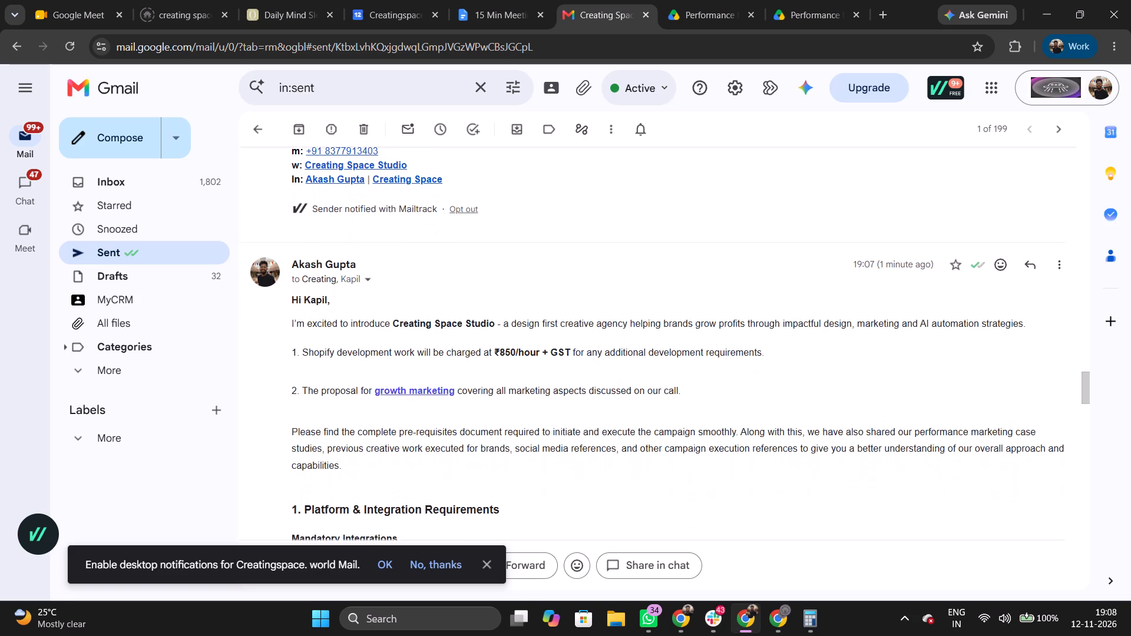
{"action": "scroll", "coordinate": [609, 435], "scroll_direction": "down", "scroll_amount": 2}
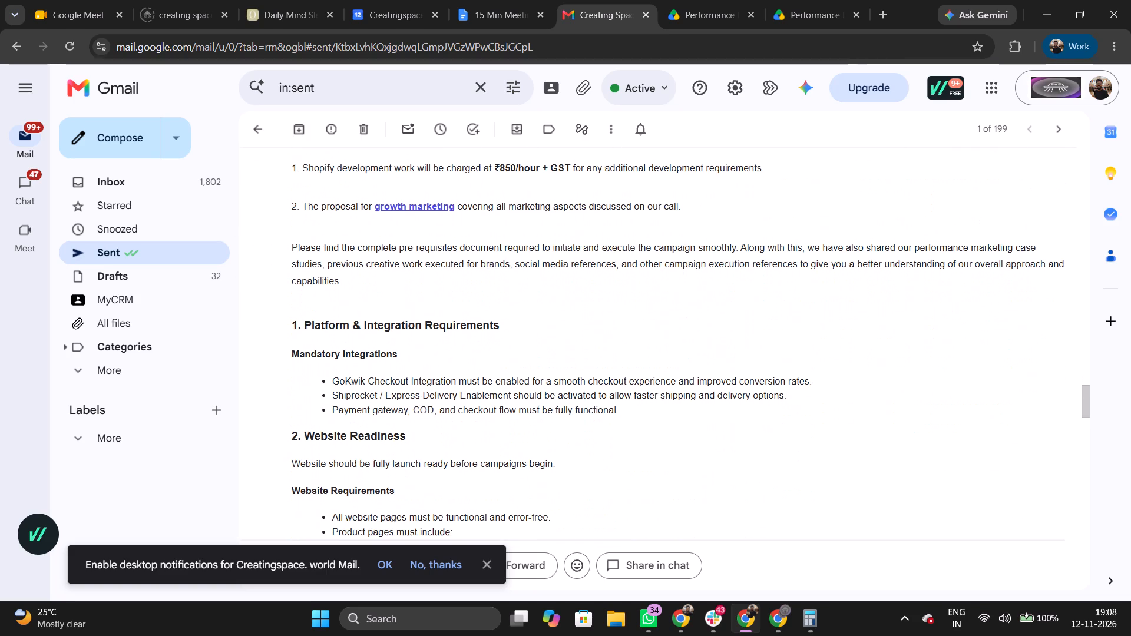
{"action": "triple_click", "coordinate": [621, 392]}
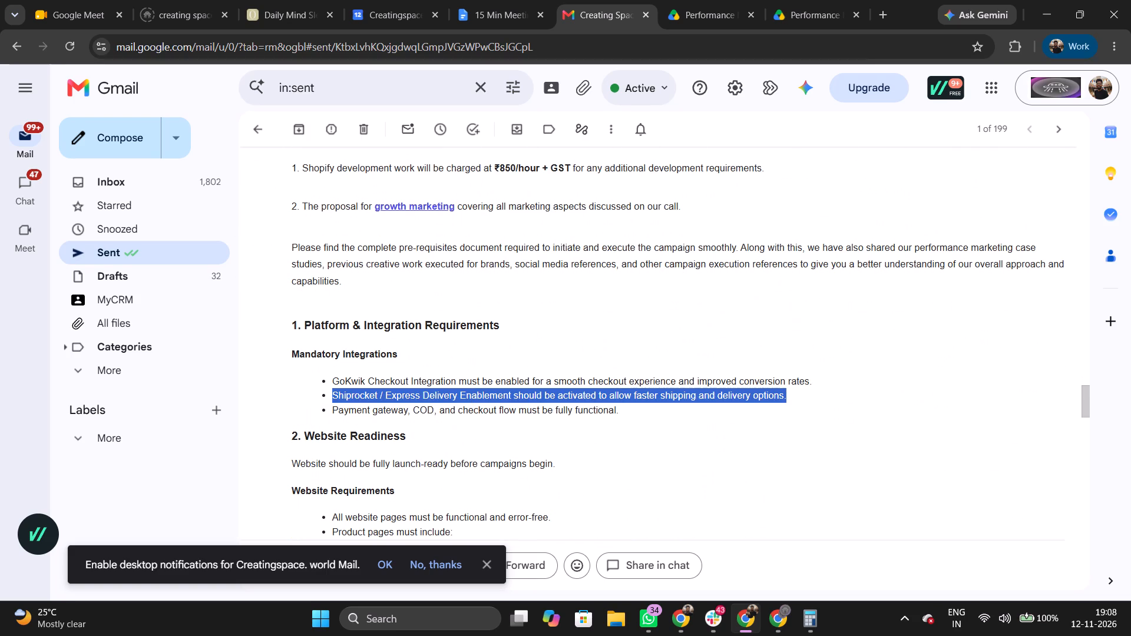
{"action": "scroll", "coordinate": [554, 402], "scroll_direction": "down", "scroll_amount": 3}
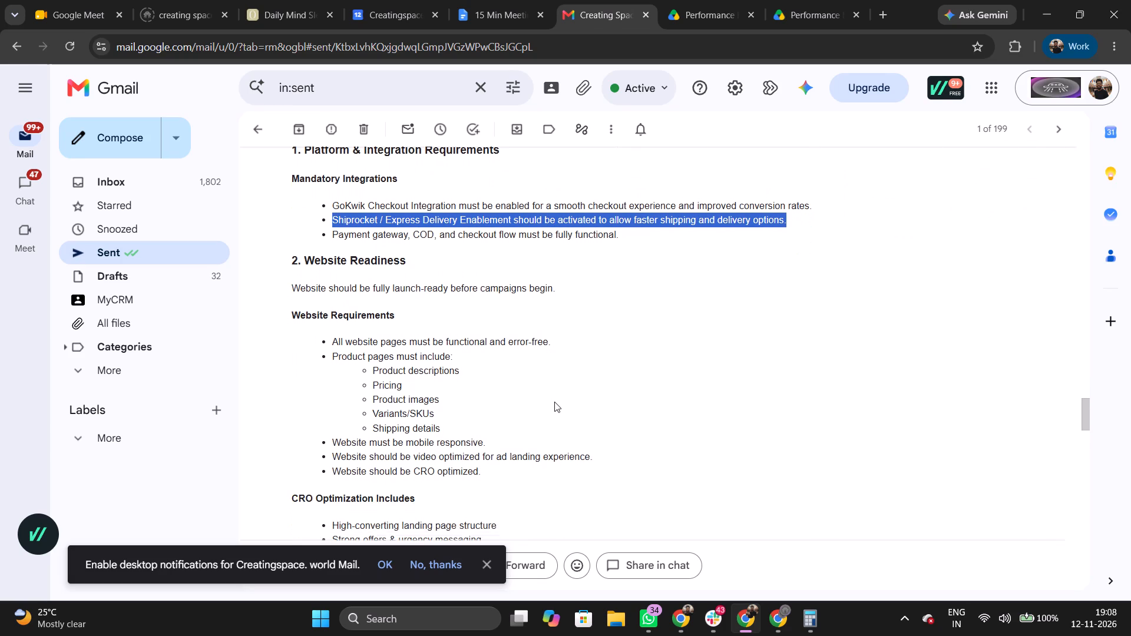
{"action": "scroll", "coordinate": [469, 429], "scroll_direction": "down", "scroll_amount": 4}
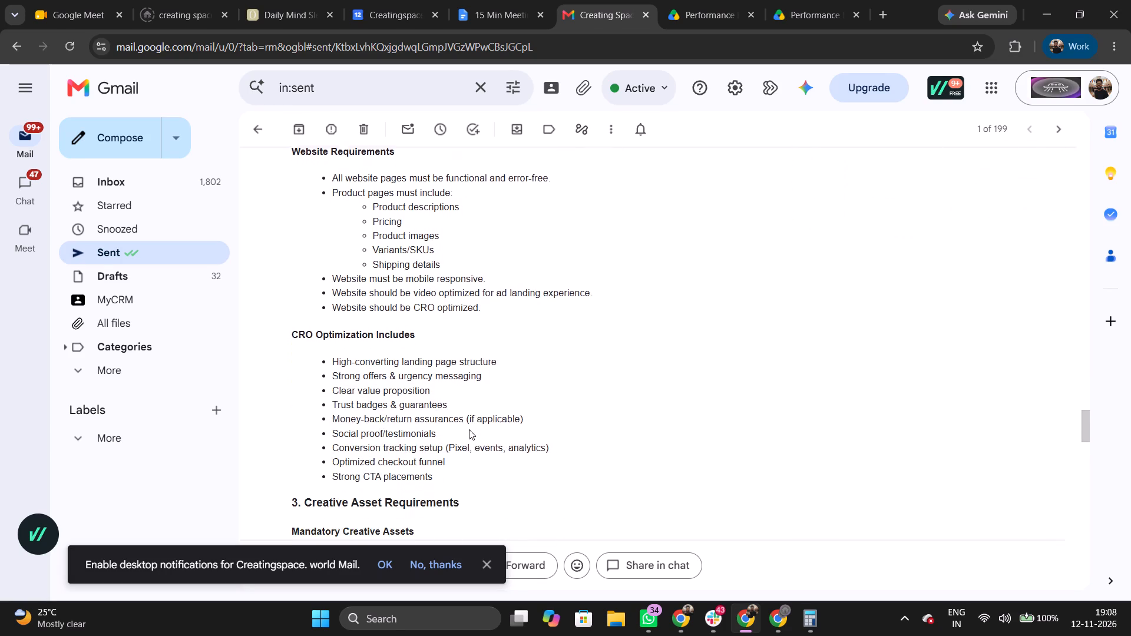
{"action": "scroll", "coordinate": [469, 429], "scroll_direction": "down", "scroll_amount": 5}
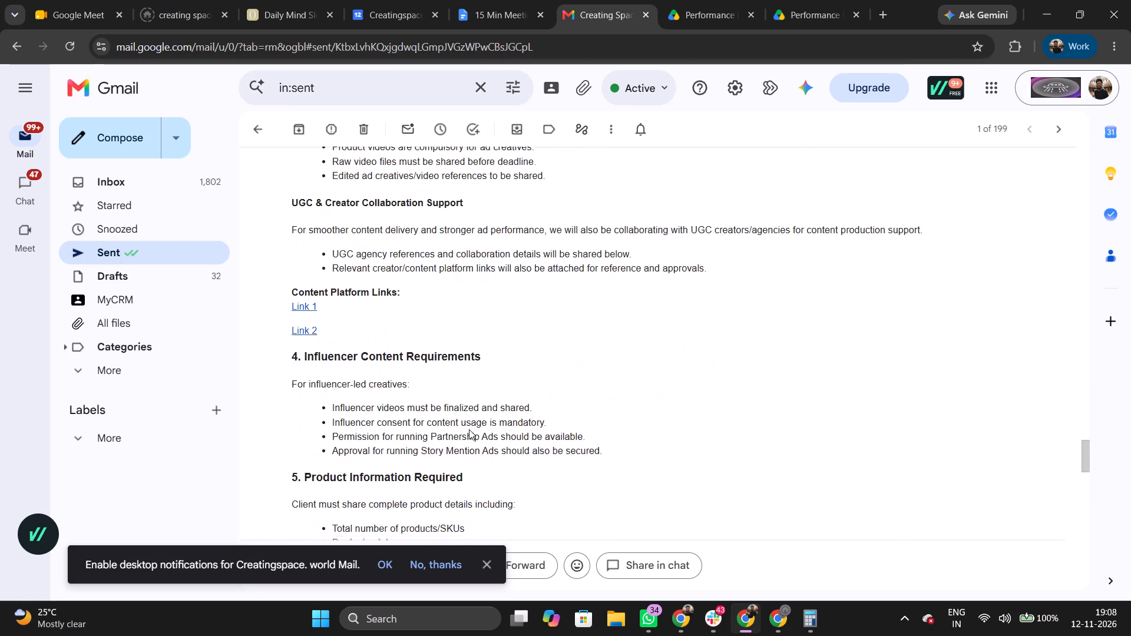
{"action": "scroll", "coordinate": [469, 429], "scroll_direction": "down", "scroll_amount": 2}
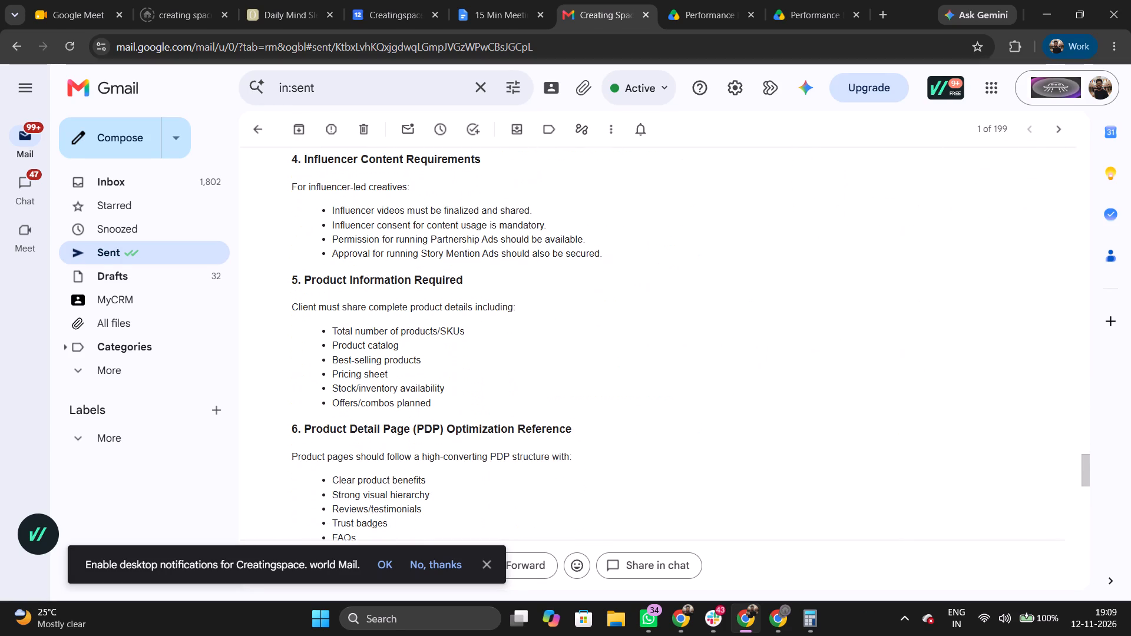
{"action": "left_click", "coordinate": [469, 429]}
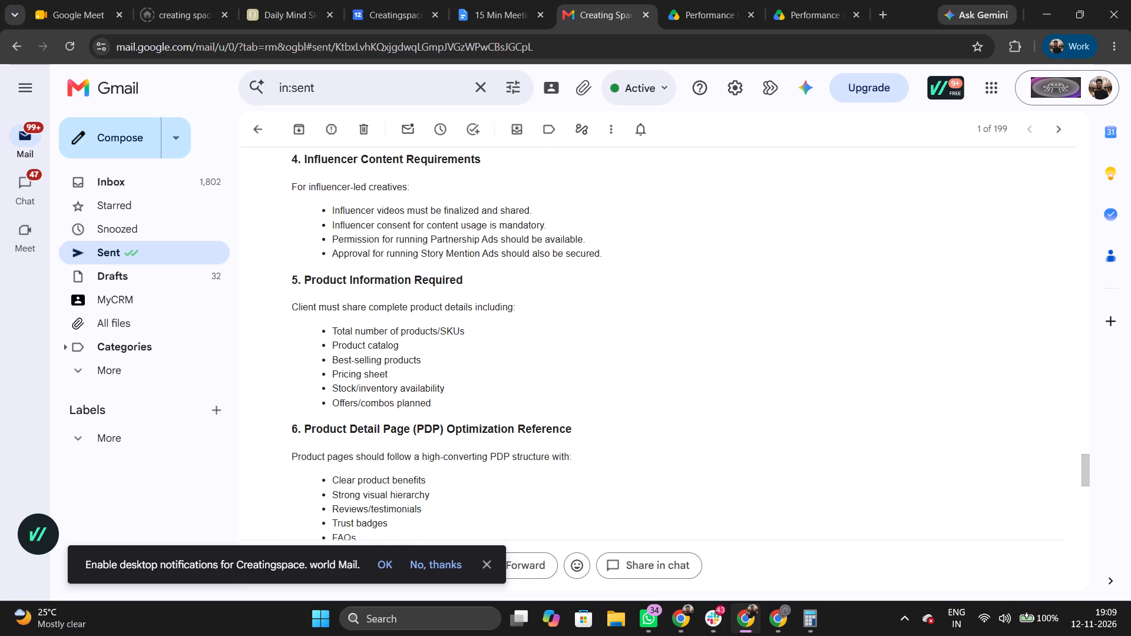
{"action": "scroll", "coordinate": [508, 428], "scroll_direction": "down", "scroll_amount": 1}
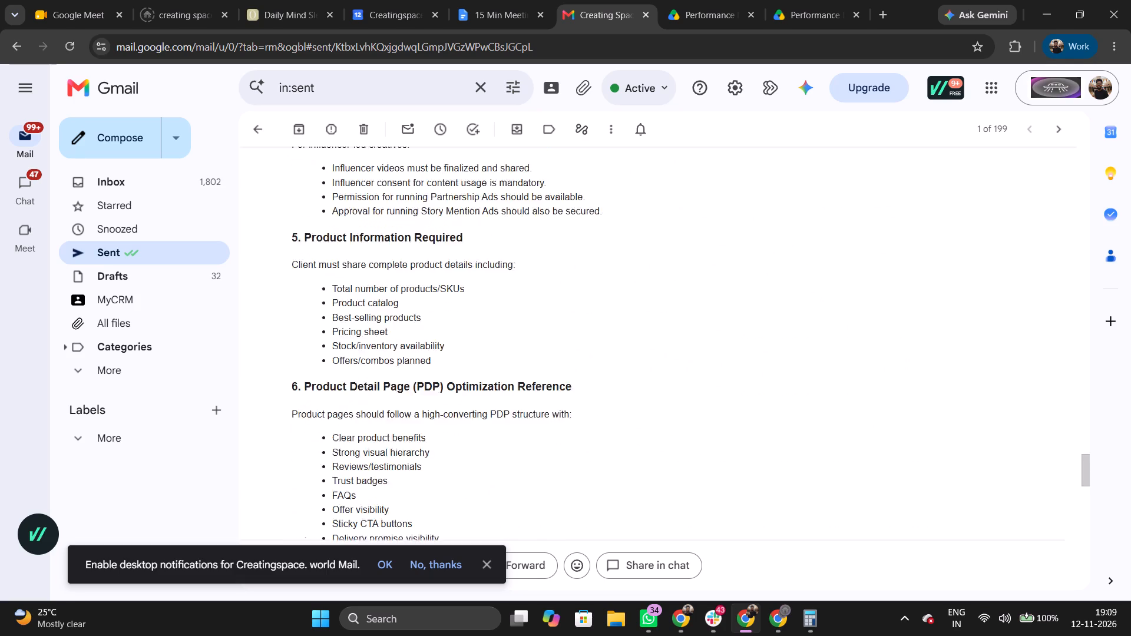
{"action": "scroll", "coordinate": [508, 428], "scroll_direction": "down", "scroll_amount": 1}
Dismiss the desktop notifications prompt without enabling notifications.
{"action": "left_click", "coordinate": [492, 567]}
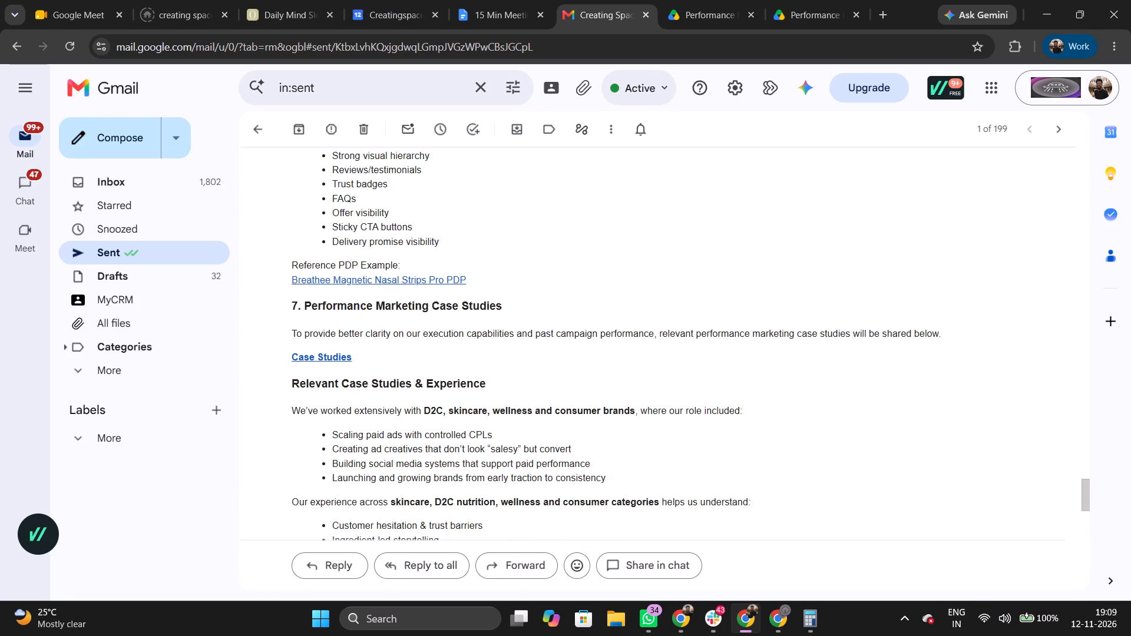
Review the rest of the sent email, covering case studies, brand links, campaign launch compliance, agency highlights, company deck and closing.
{"action": "scroll", "coordinate": [504, 459], "scroll_direction": "down", "scroll_amount": 3}
{"action": "scroll", "coordinate": [504, 459], "scroll_direction": "up", "scroll_amount": 1}
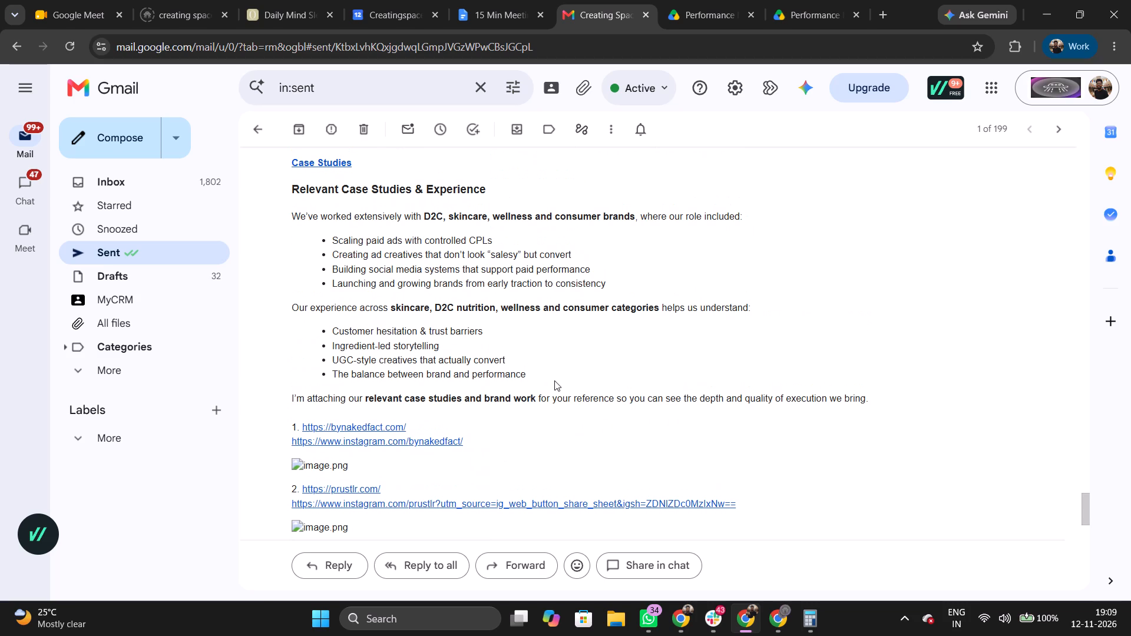
{"action": "scroll", "coordinate": [554, 380], "scroll_direction": "down", "scroll_amount": 2}
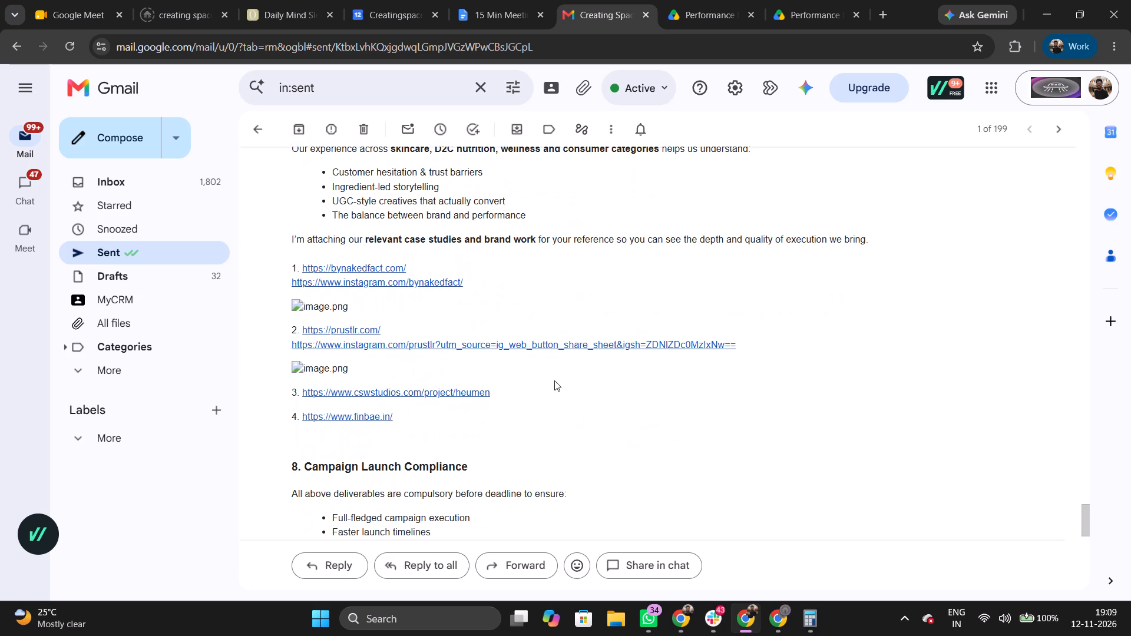
{"action": "scroll", "coordinate": [554, 380], "scroll_direction": "down", "scroll_amount": 6}
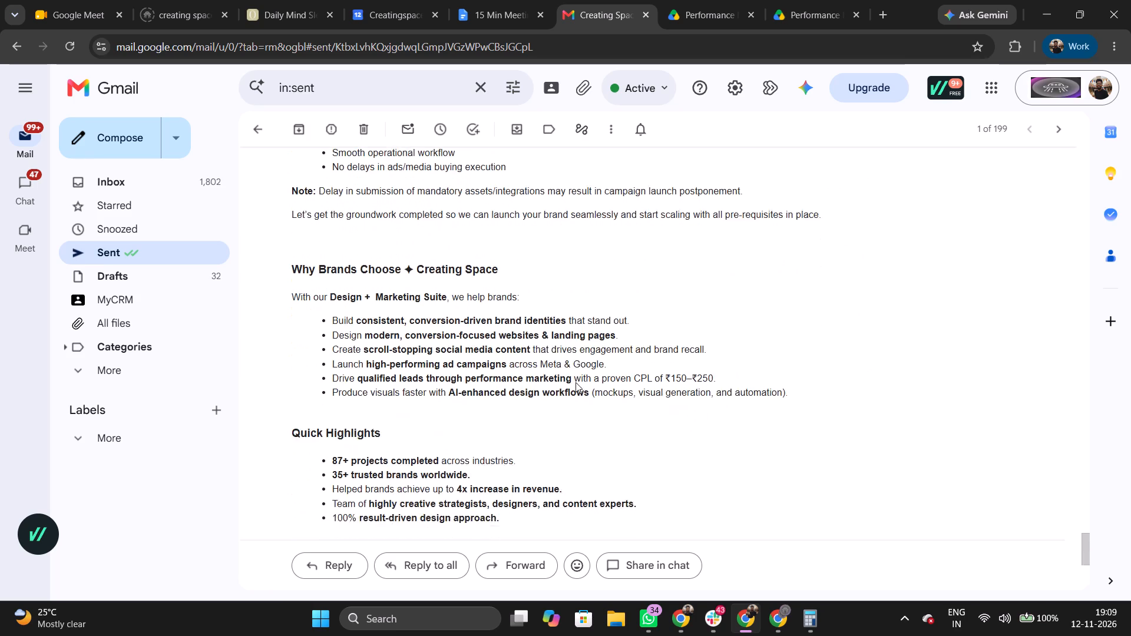
{"action": "scroll", "coordinate": [576, 382], "scroll_direction": "down", "scroll_amount": 5}
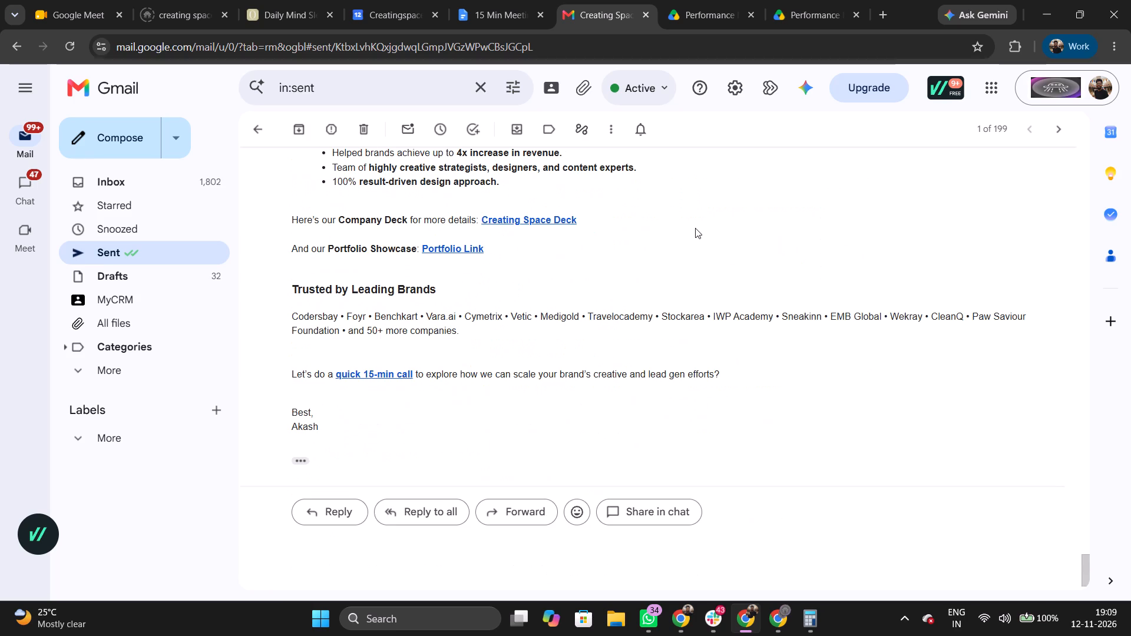